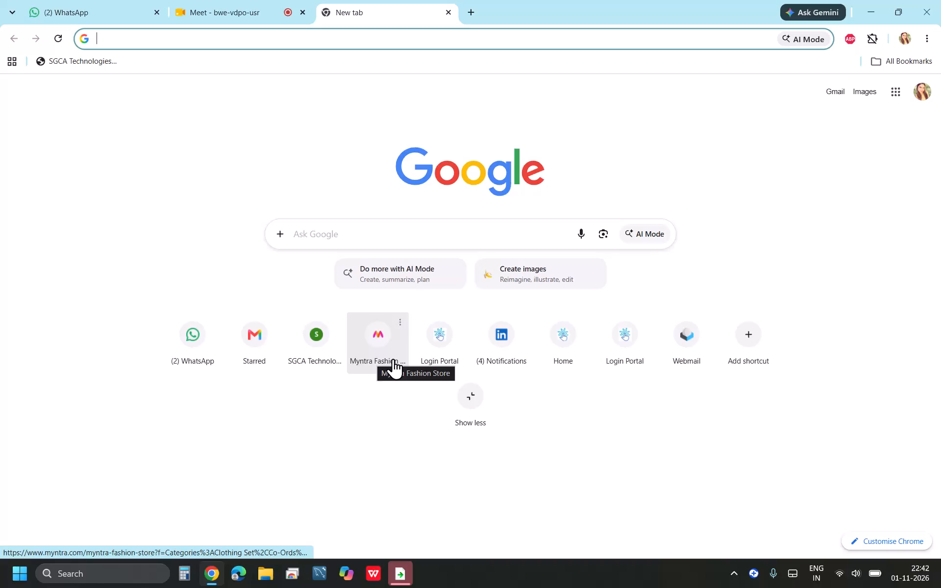
left_click(343, 238)
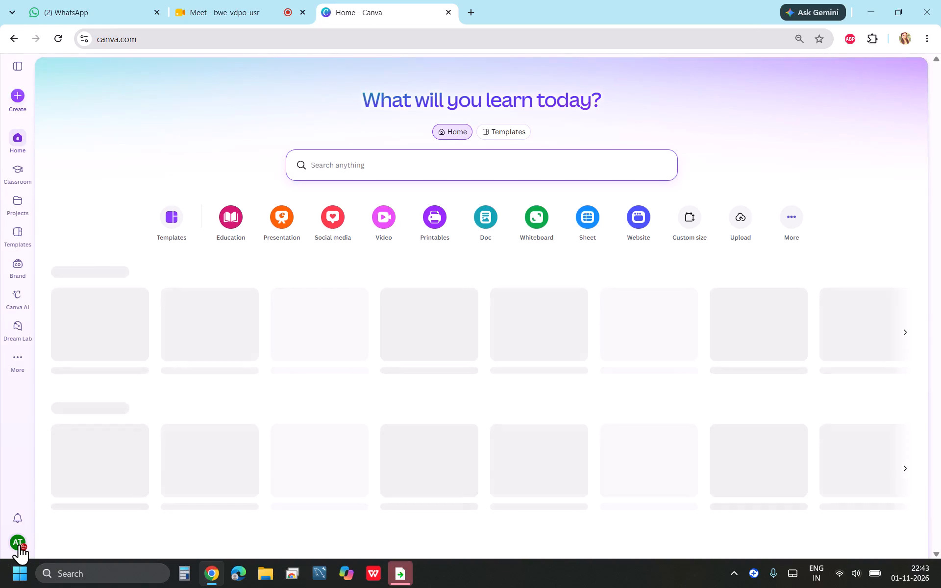
Open the profile's account list and choose the account to work in.
left_click(19, 544)
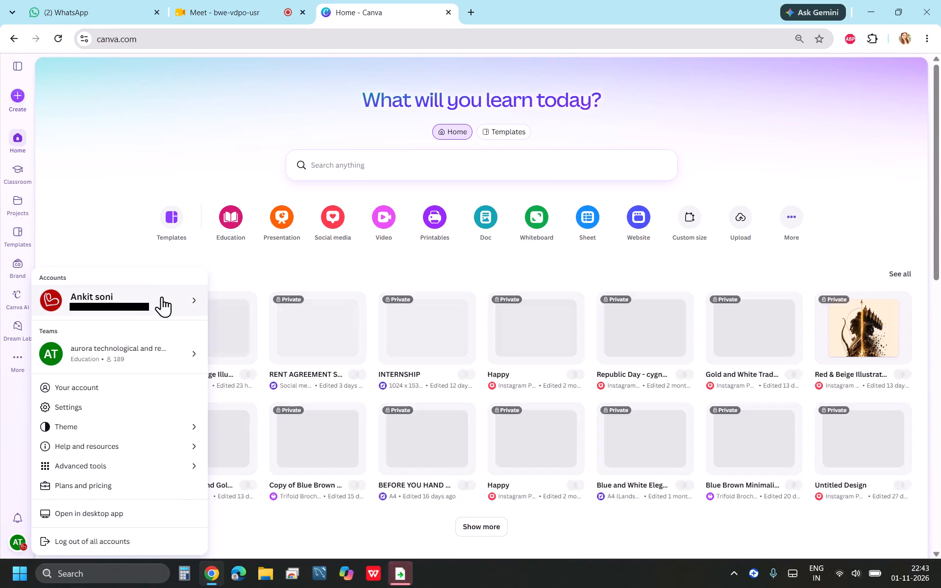
left_click(162, 296)
left_click(232, 310)
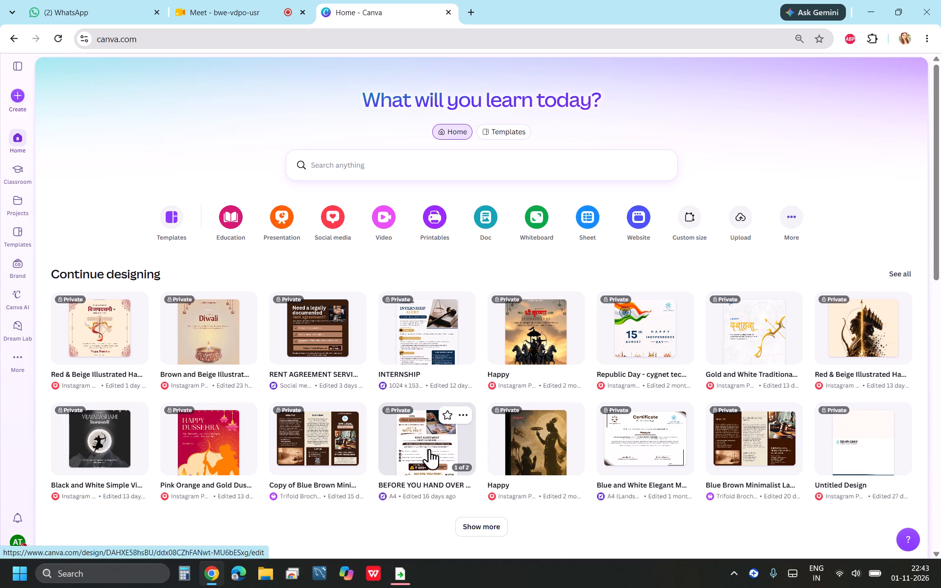
Open the Blue Brown Minimalist Law Firm Trifold Brochure from the recent designs and review all its pages.
scroll(426, 439, "down", 1)
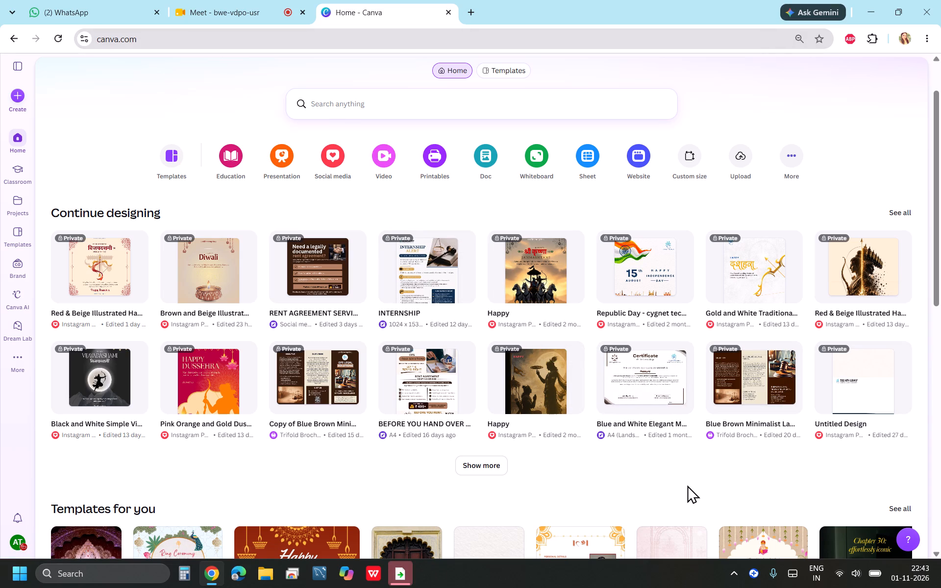
left_click(752, 374)
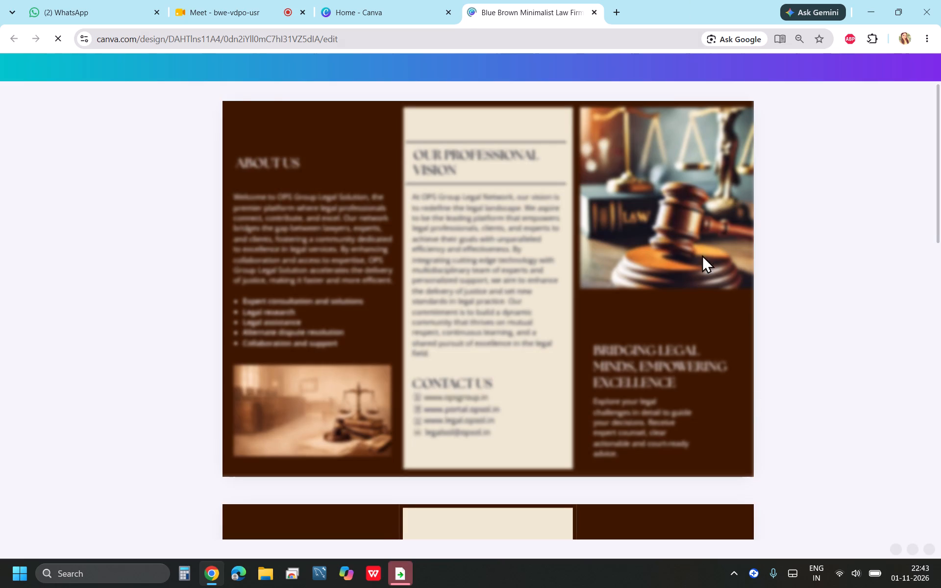
scroll(718, 315, "down", 6)
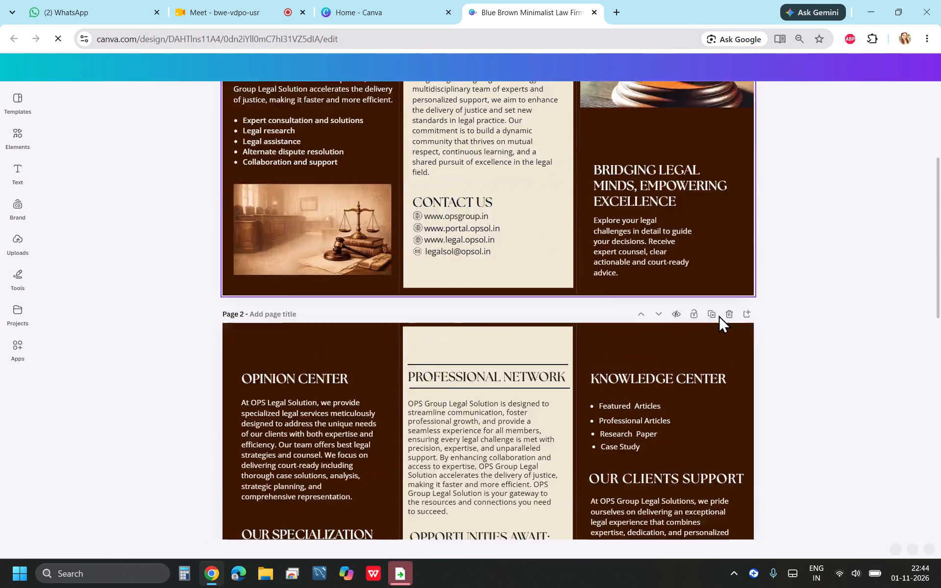
scroll(718, 315, "down", 11)
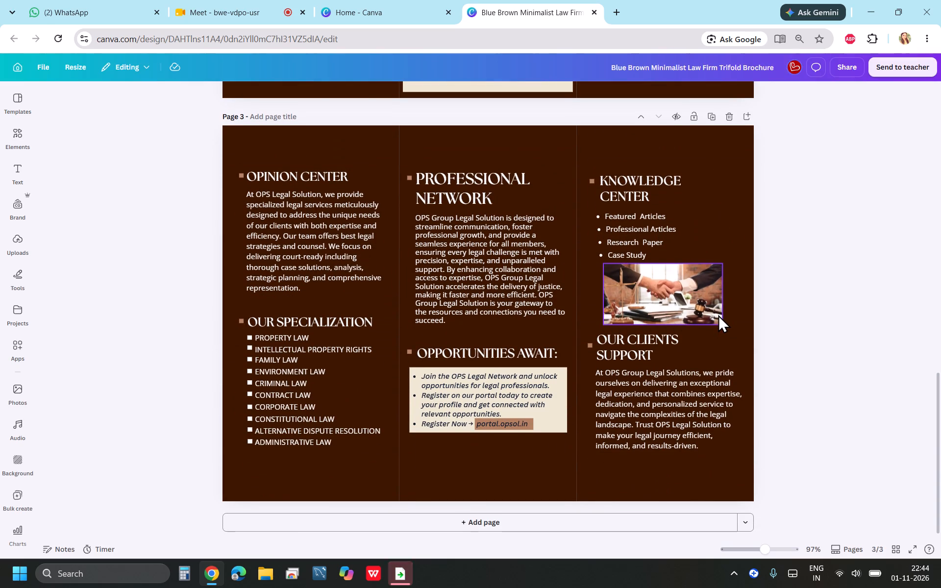
scroll(718, 315, "up", 9)
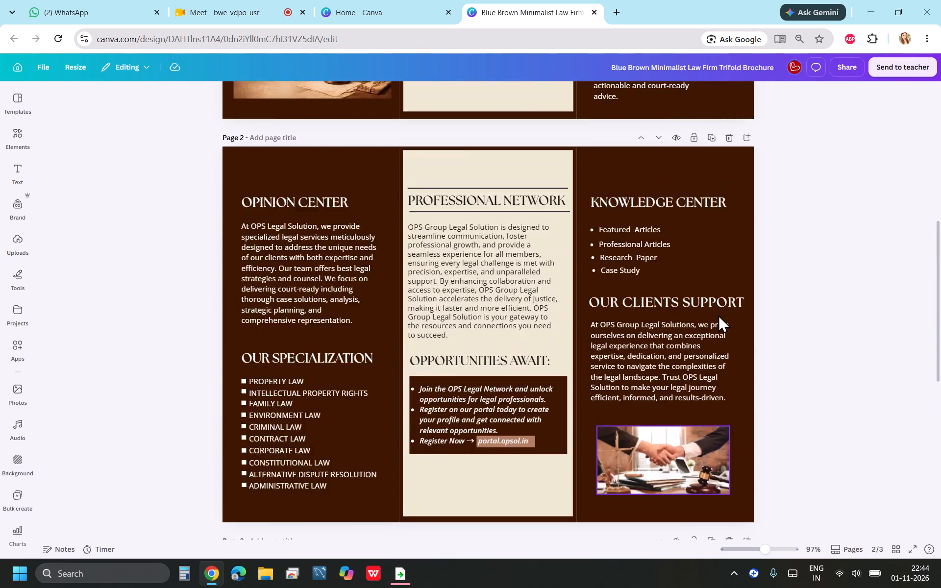
scroll(718, 315, "up", 13)
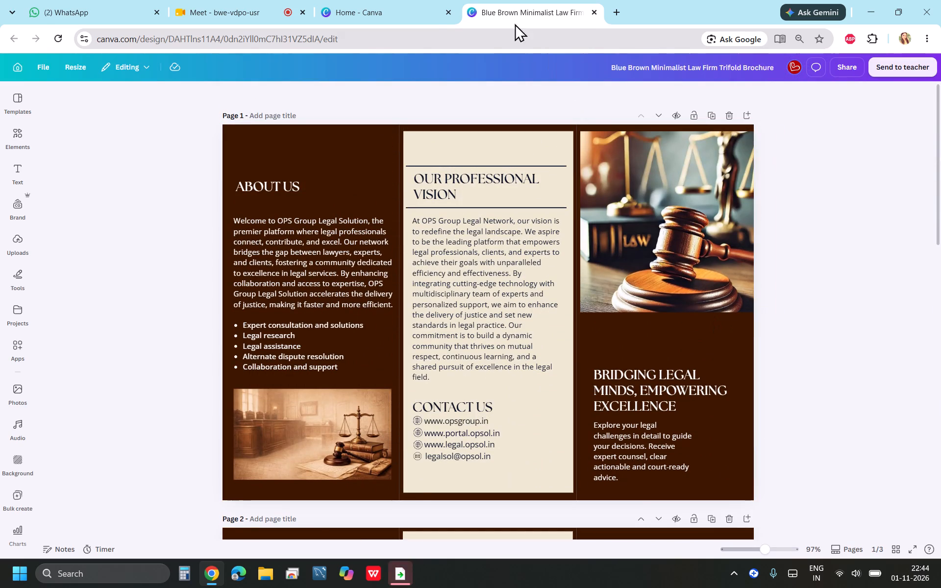
Return to the Canva home page, open the Blue and White Elegant certificate design and review both pages.
left_click(427, 11)
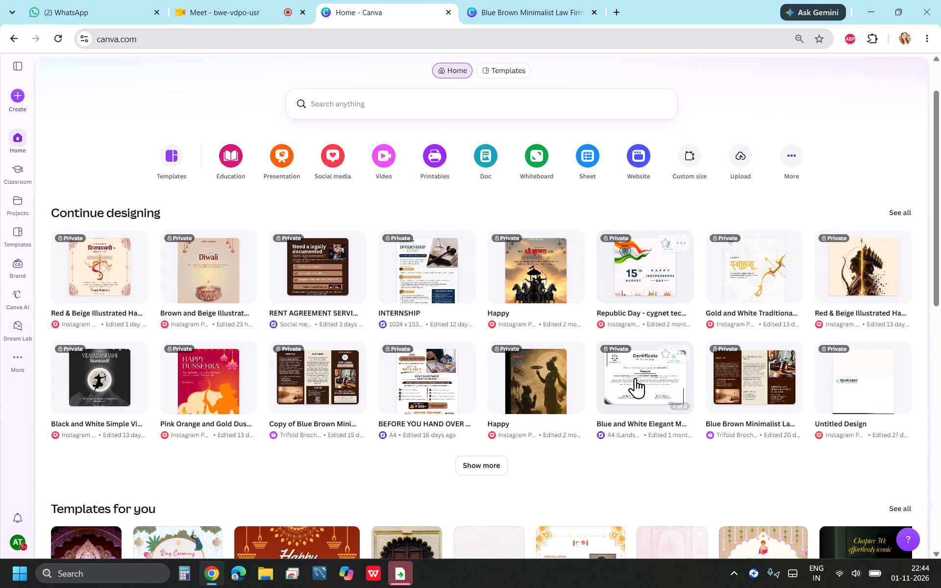
left_click(632, 375)
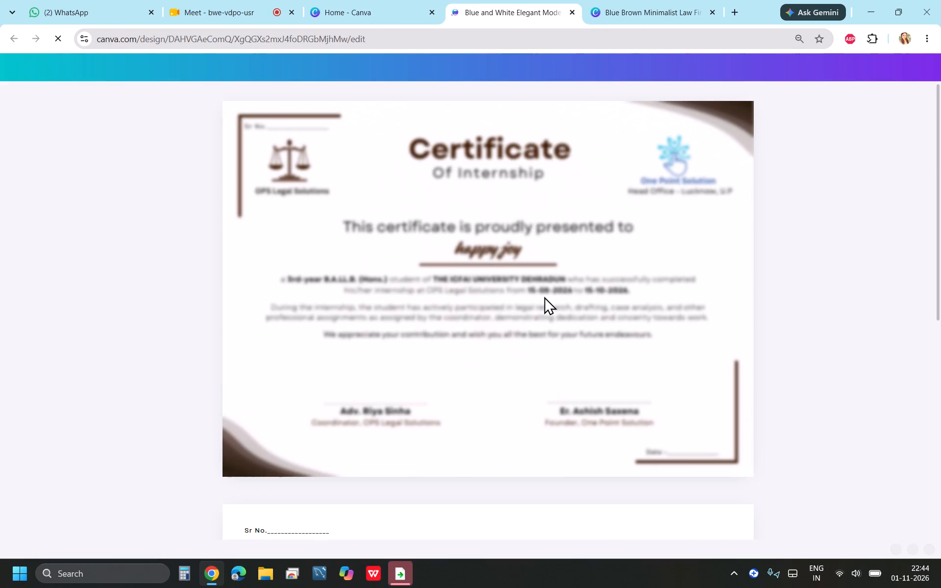
scroll(544, 296, "down", 12)
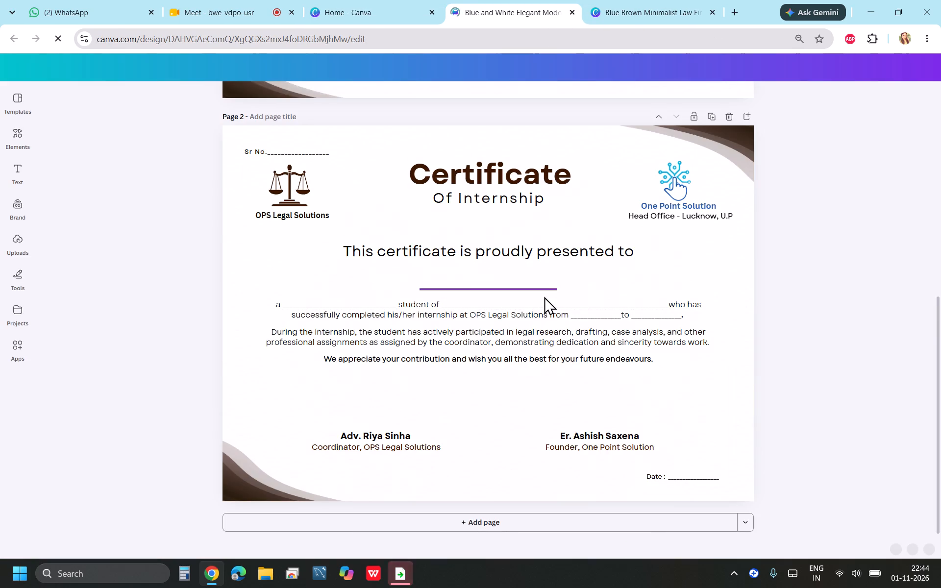
scroll(544, 296, "up", 11)
scroll(544, 296, "down", 7)
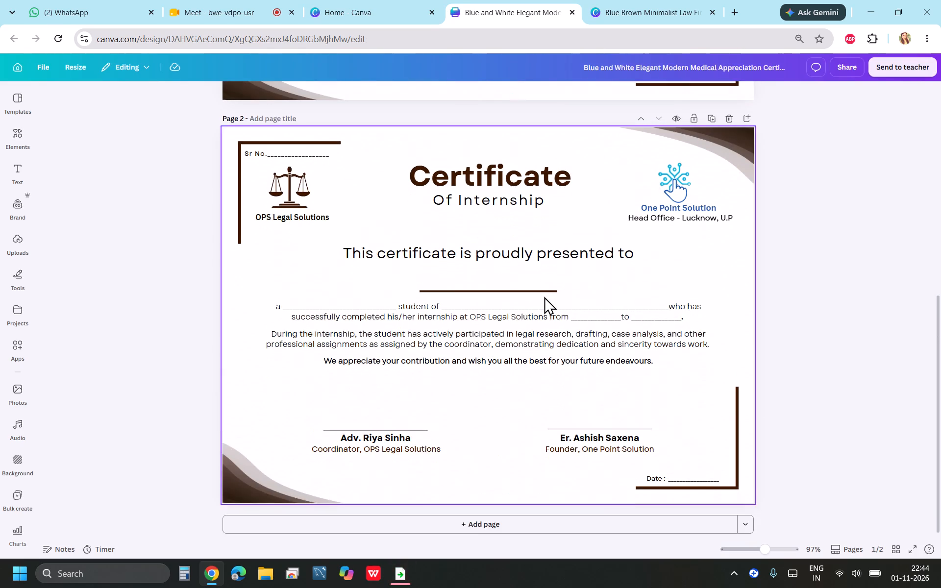
scroll(544, 296, "down", 6)
Return to the Canva home page and open the BEFORE YOU HAND OVER THE KEYS rent agreement design.
left_click(378, 10)
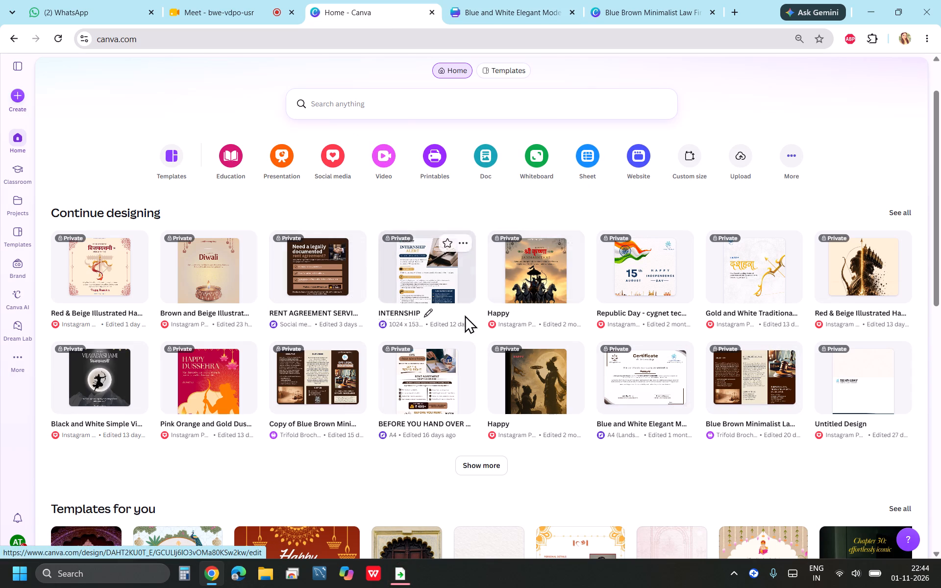
left_click(450, 374)
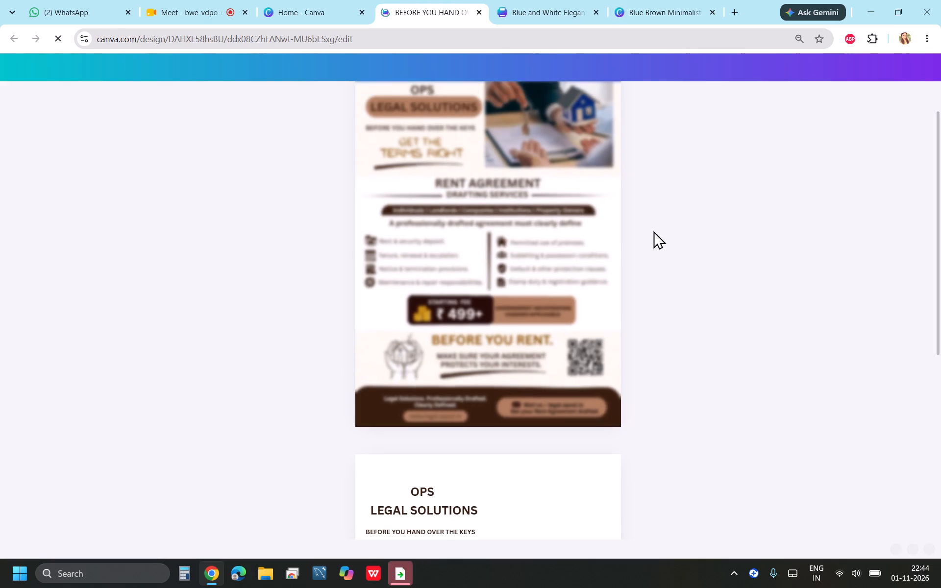
Compare the two pages of the rent agreement flyer, checking their text, icons and footers.
scroll(675, 341, "down", 6)
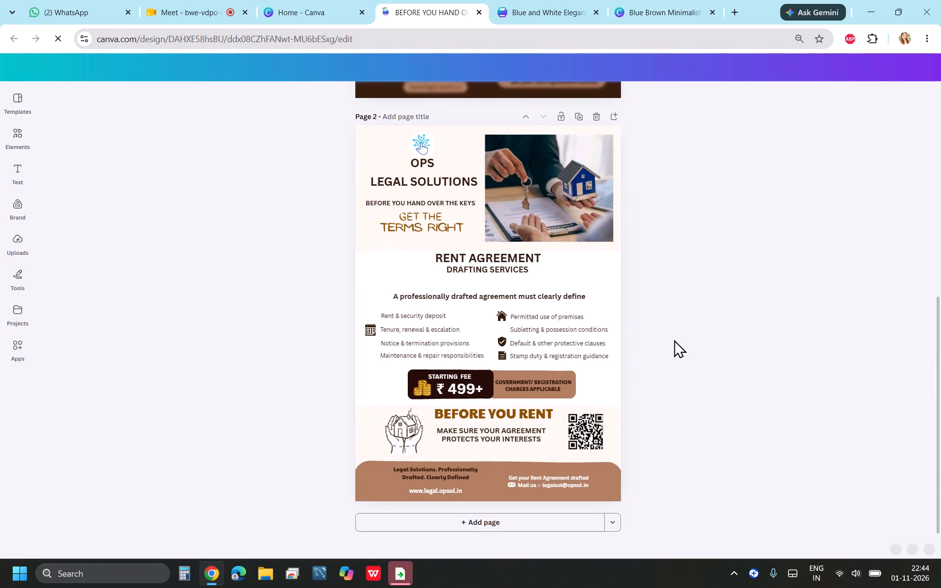
scroll(674, 340, "down", 4)
scroll(673, 339, "up", 7)
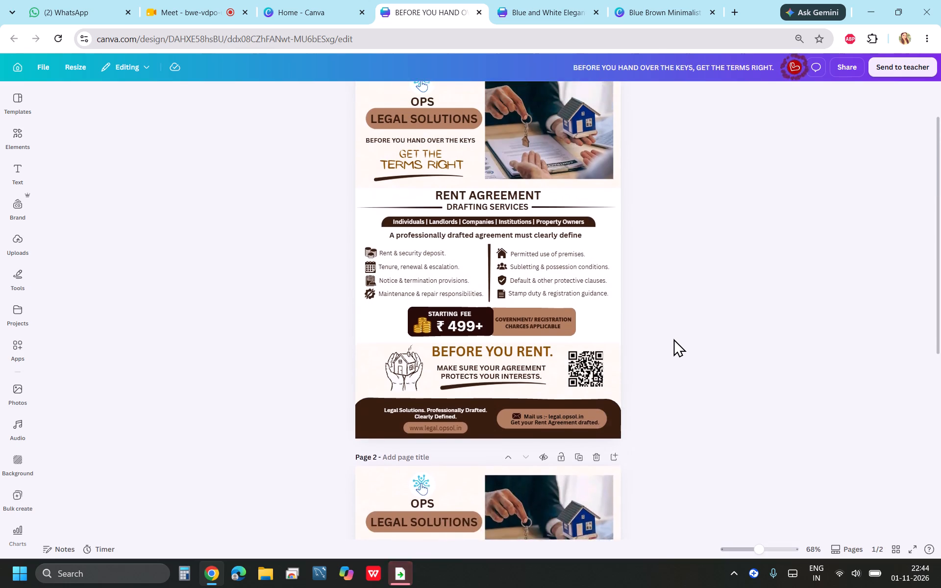
scroll(673, 339, "up", 2)
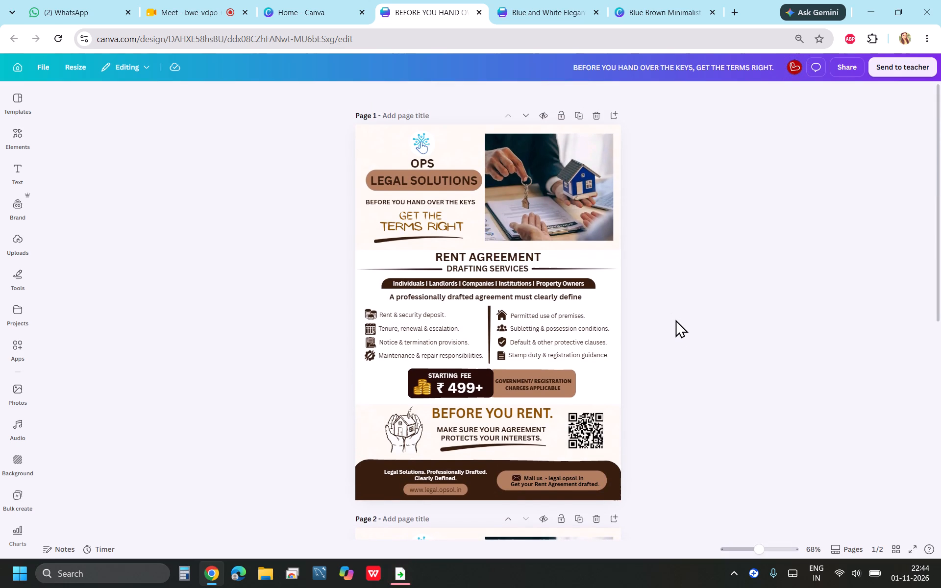
scroll(675, 319, "down", 6)
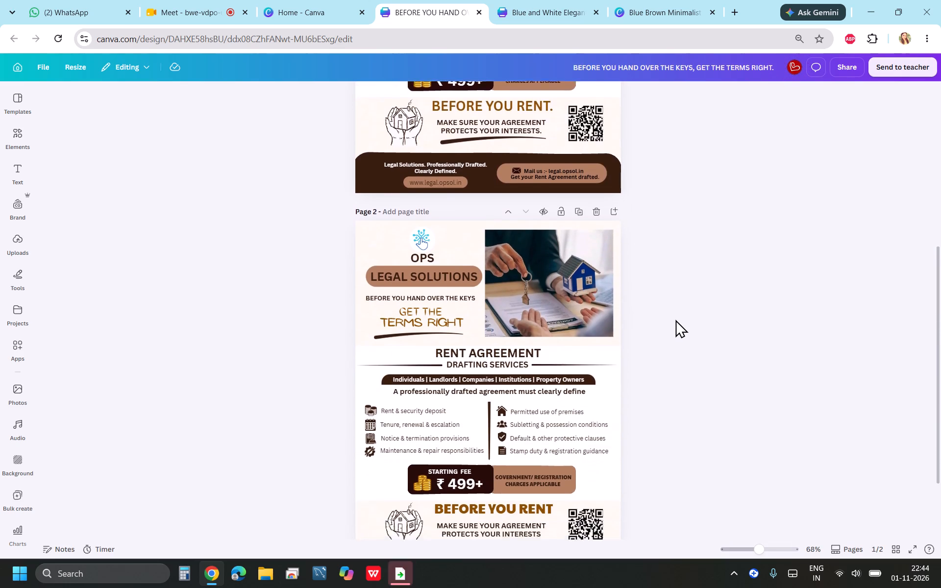
scroll(675, 319, "down", 4)
scroll(675, 319, "up", 6)
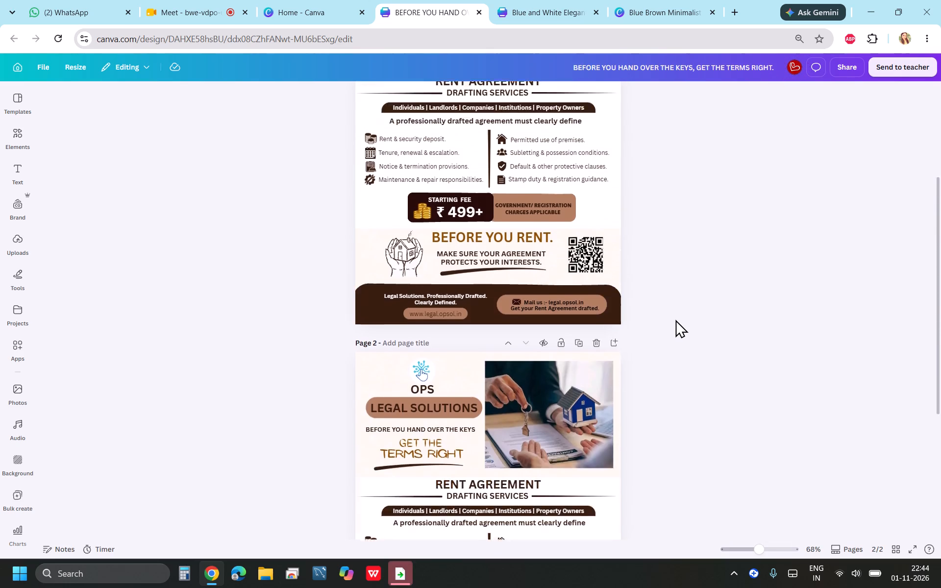
scroll(675, 319, "up", 6)
scroll(675, 319, "down", 6)
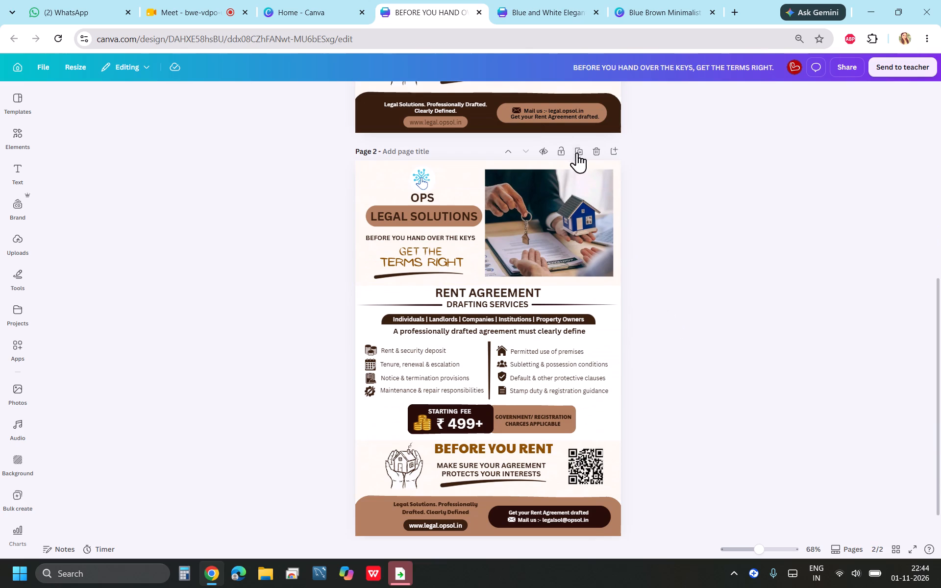
Delete page 2 of the rent agreement flyer.
left_click(597, 151)
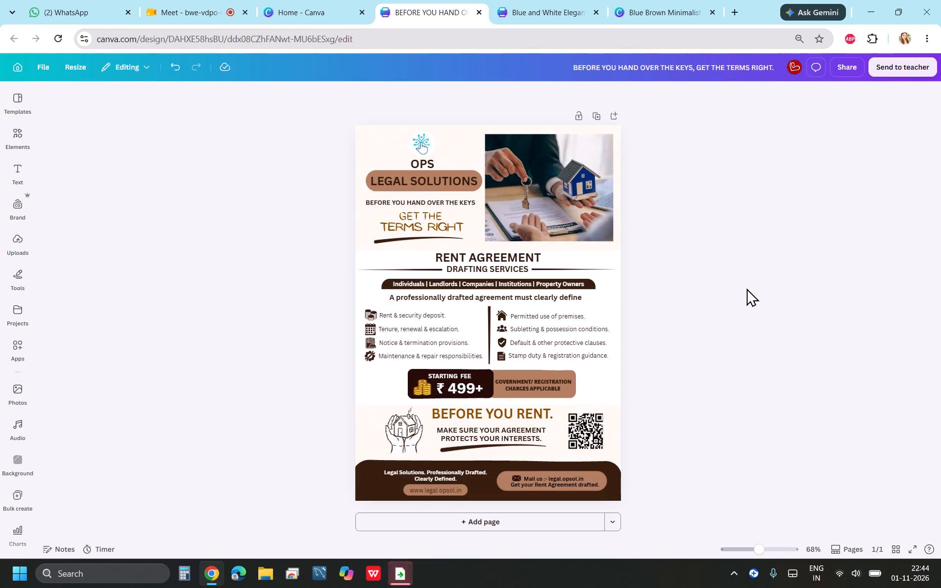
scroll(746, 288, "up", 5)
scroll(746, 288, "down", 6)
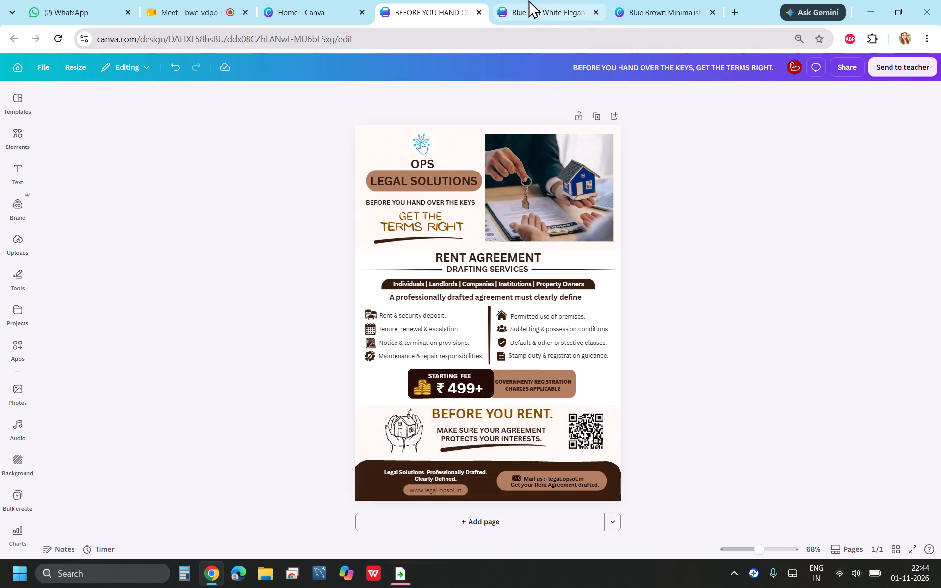
Switch to the Blue and White Elegant certificate design and delete page 1, the filled-in internship certificate.
left_click(535, 12)
scroll(902, 273, "up", 5)
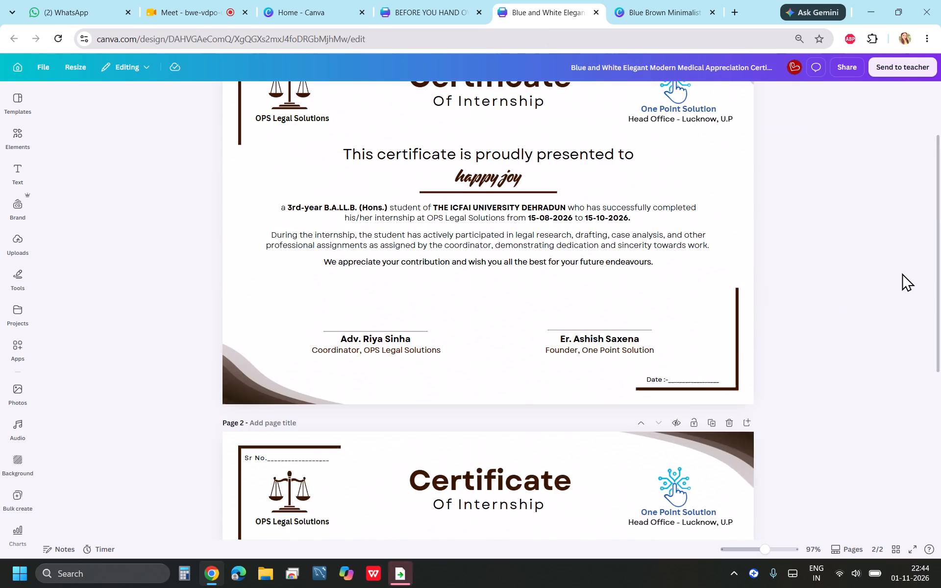
scroll(902, 273, "up", 7)
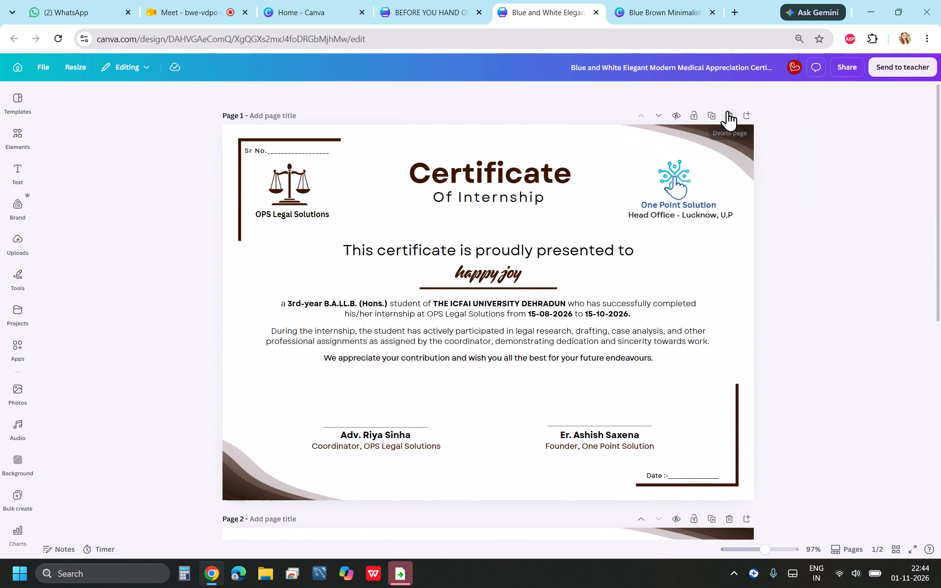
left_click(729, 116)
scroll(777, 160, "down", 5)
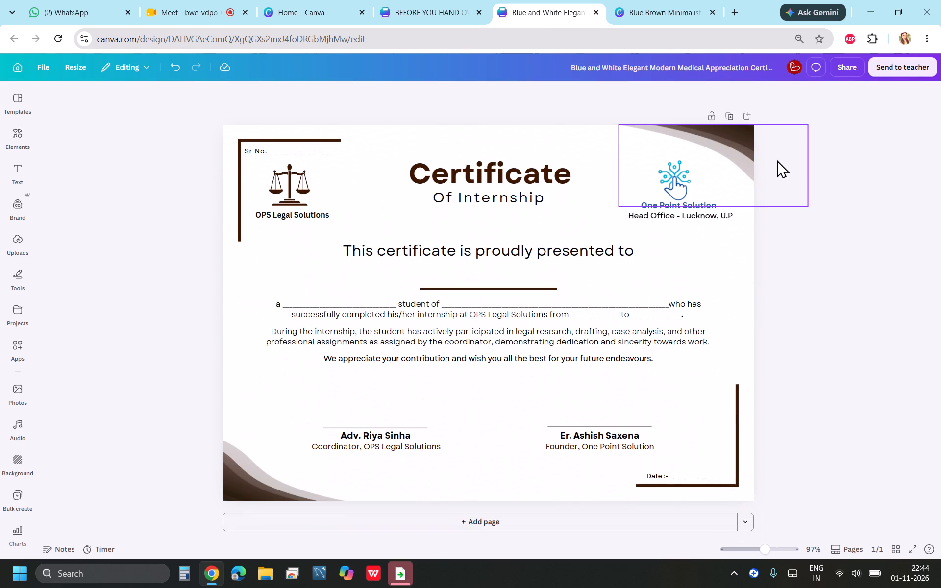
scroll(777, 159, "up", 5)
Switch to the Blue Brown Minimalist Law Firm Trifold Brochure and review its three pages, comparing the layouts of pages 2 and 3.
left_click(641, 9)
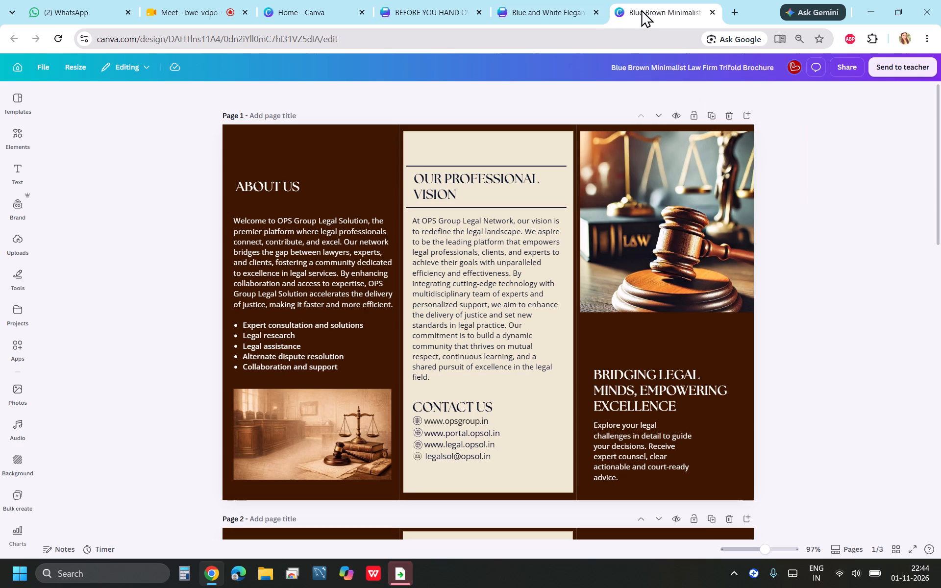
scroll(858, 305, "down", 5)
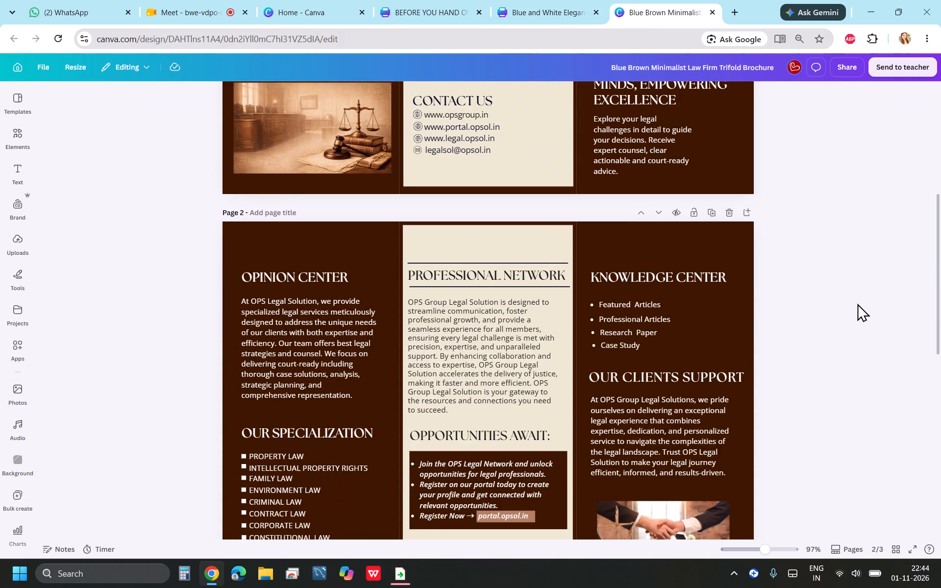
scroll(857, 303, "down", 2)
scroll(857, 303, "up", 9)
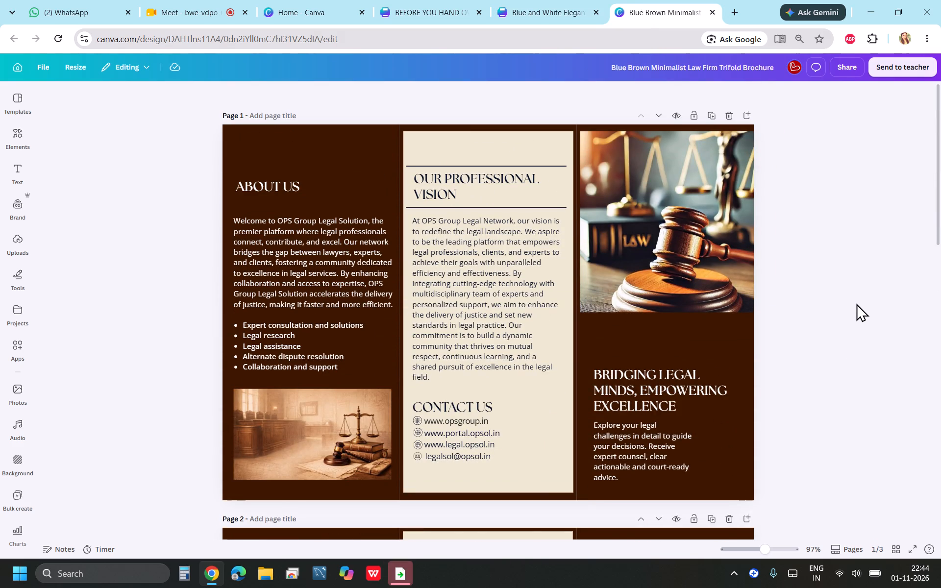
scroll(853, 313, "down", 15)
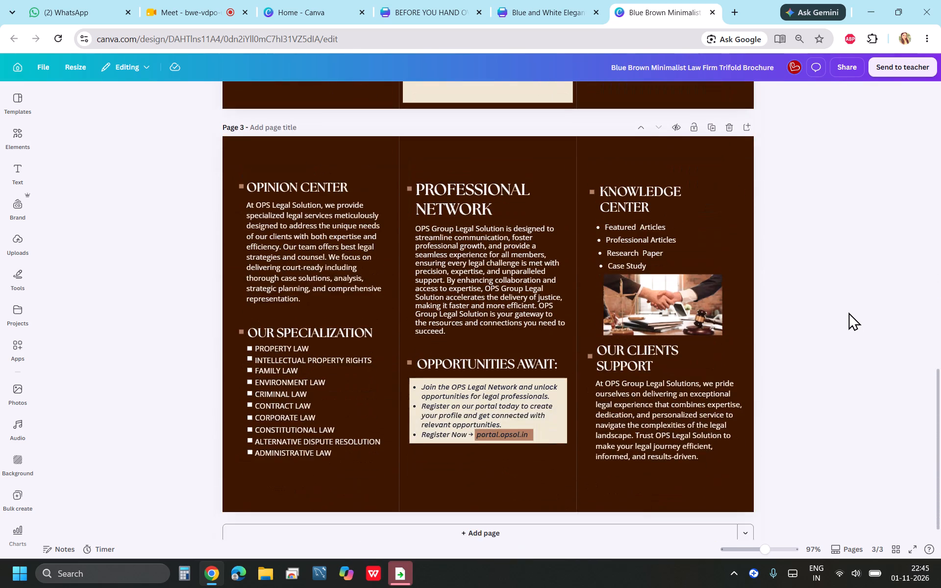
scroll(848, 312, "up", 6)
scroll(848, 312, "down", 1)
scroll(848, 312, "up", 3)
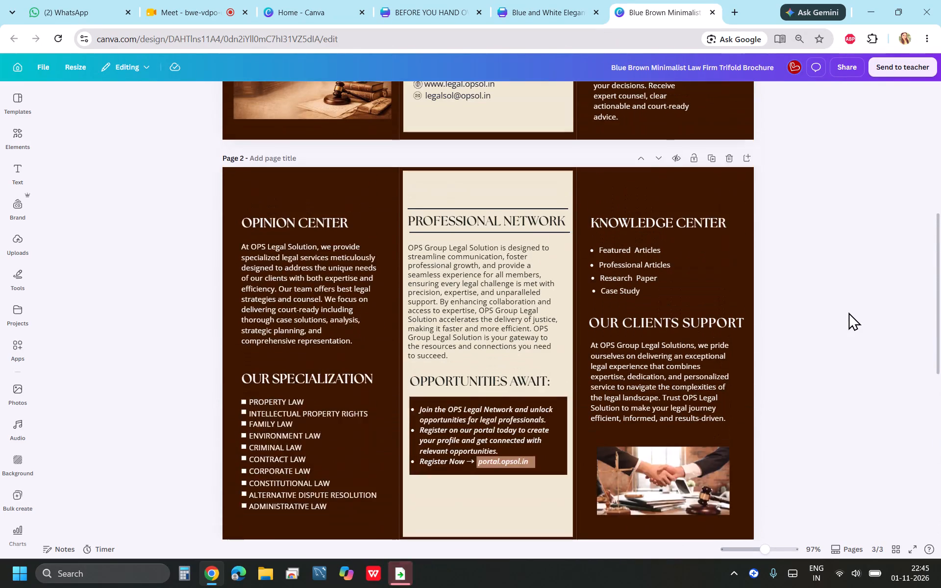
Delete page 2 of the trifold brochure, the version with the cream Professional Network panel.
left_click(727, 202)
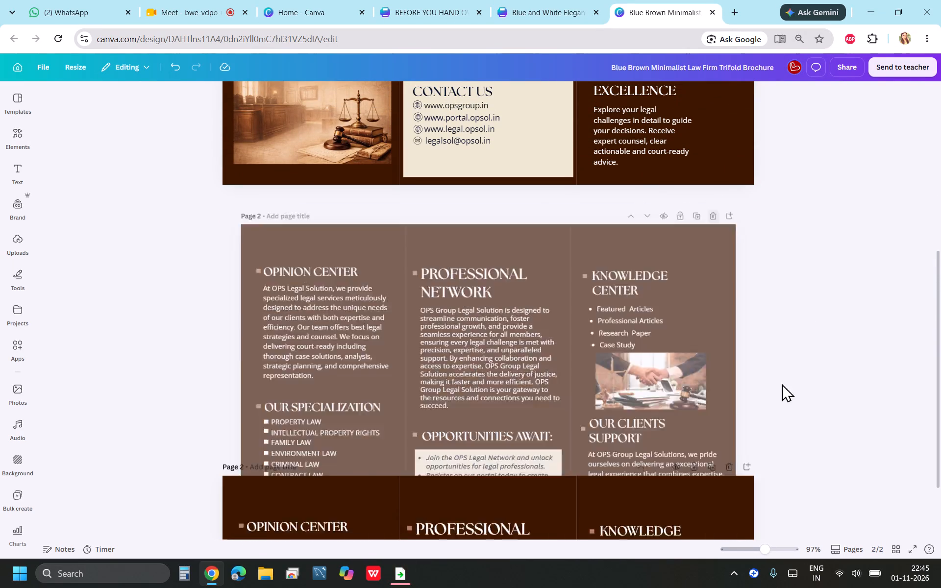
scroll(930, 353, "down", 5)
scroll(927, 352, "up", 4)
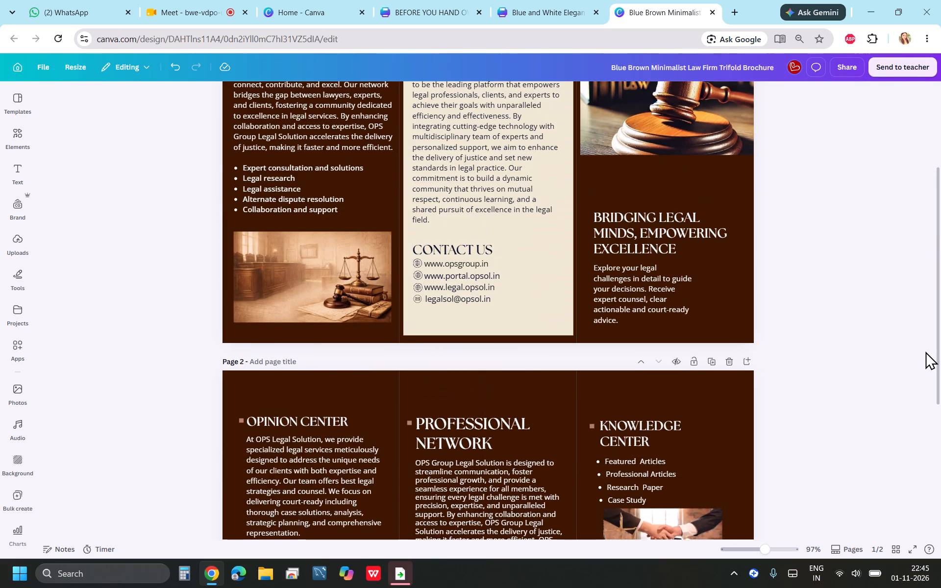
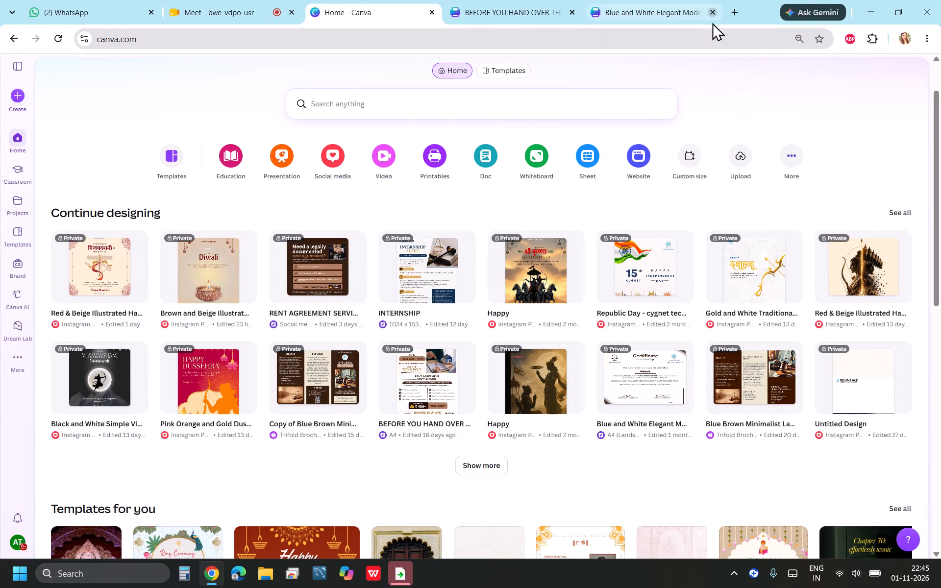
Open the Copy of Blue Brown Minimalist Law Firm Trifold Brochure design and review both of its pages.
left_click(330, 373)
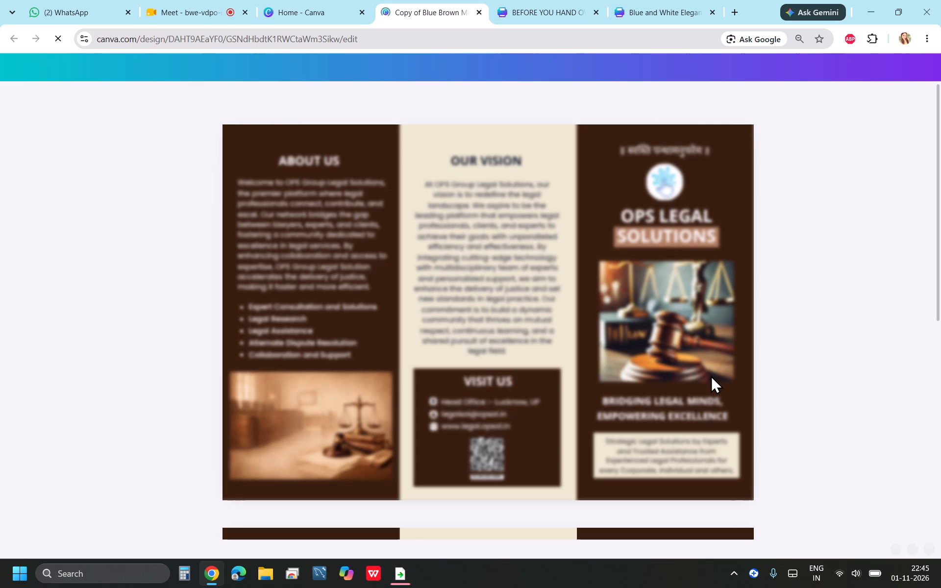
scroll(671, 309, "down", 4)
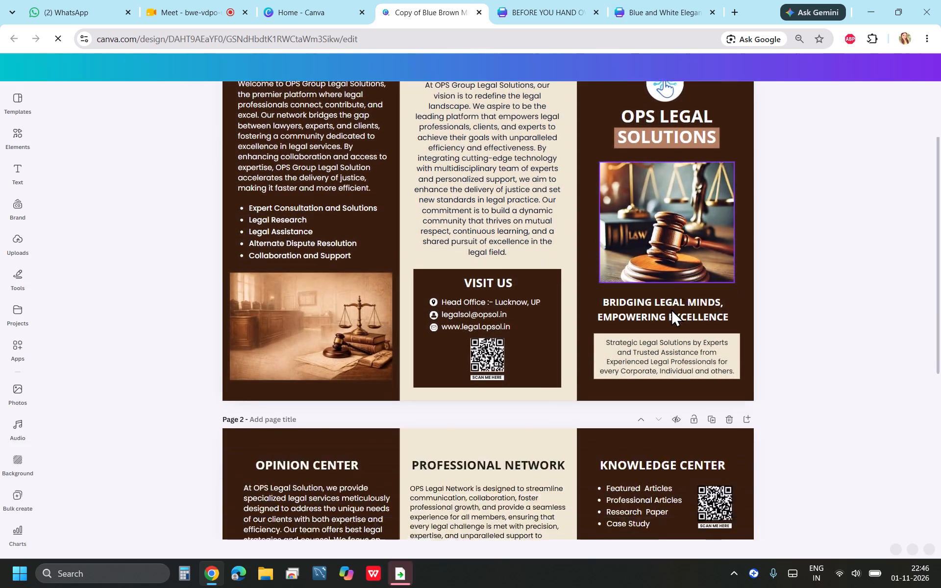
scroll(671, 309, "down", 7)
scroll(671, 309, "up", 10)
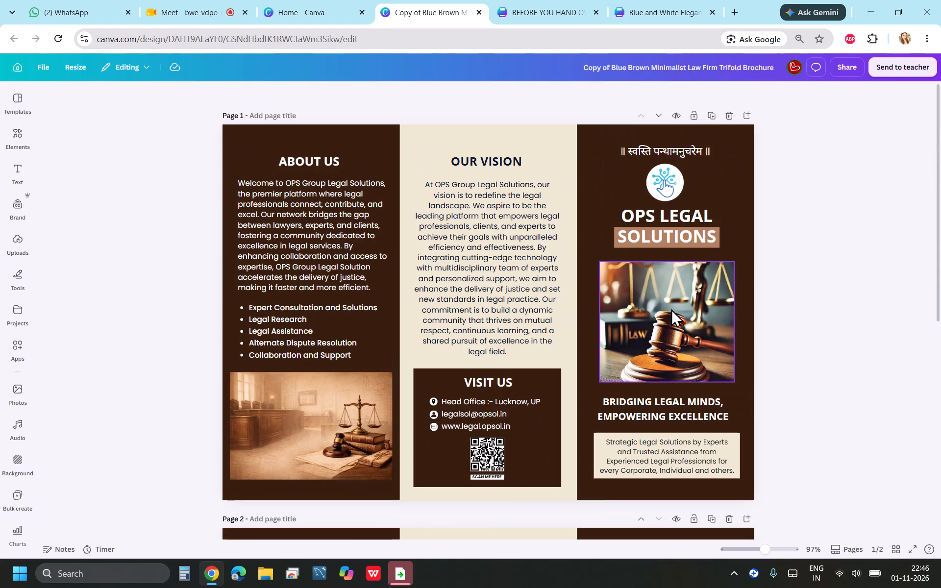
Return to the Canva home page and move the original Blue Brown Minimalist Law Firm brochure design to Trash.
scroll(671, 309, "up", 3)
left_click(339, 10)
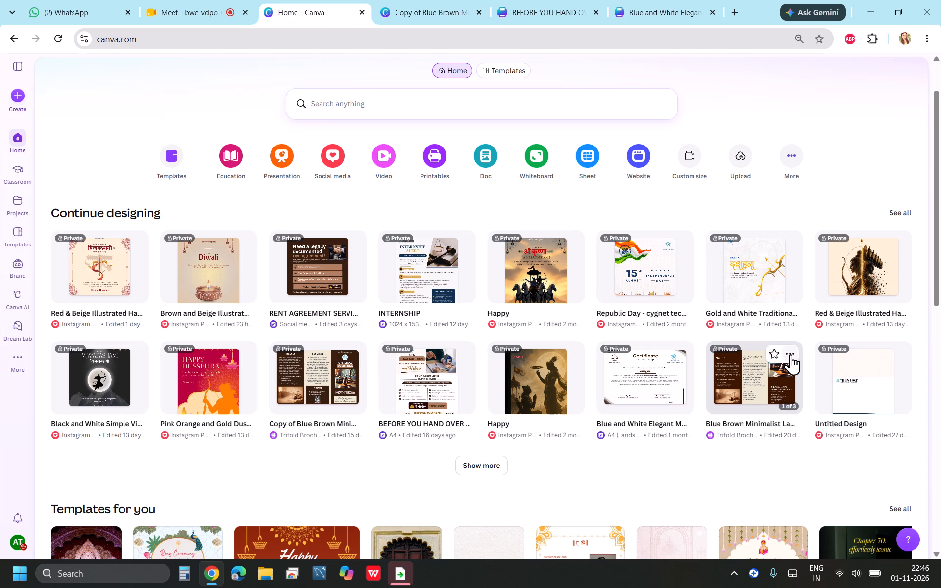
left_click(791, 354)
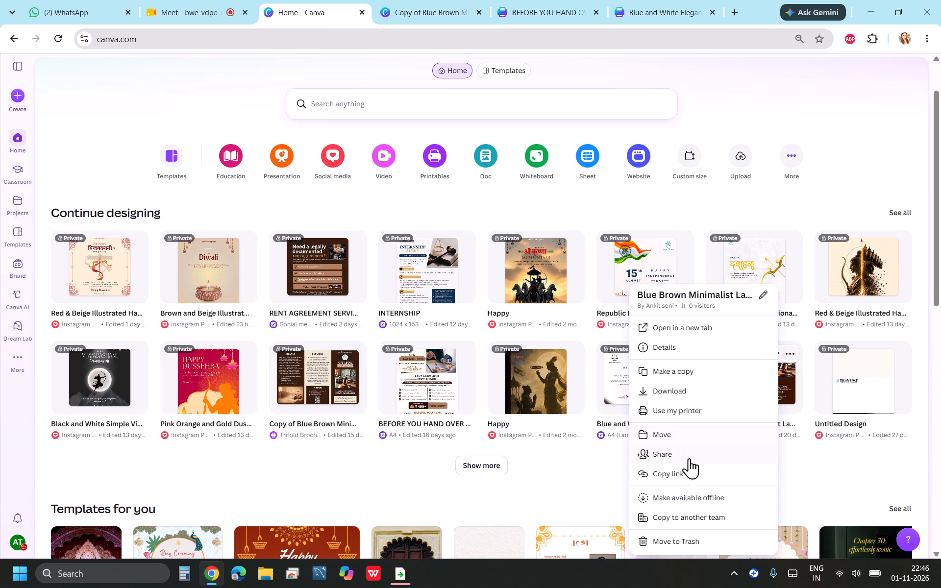
left_click(675, 533)
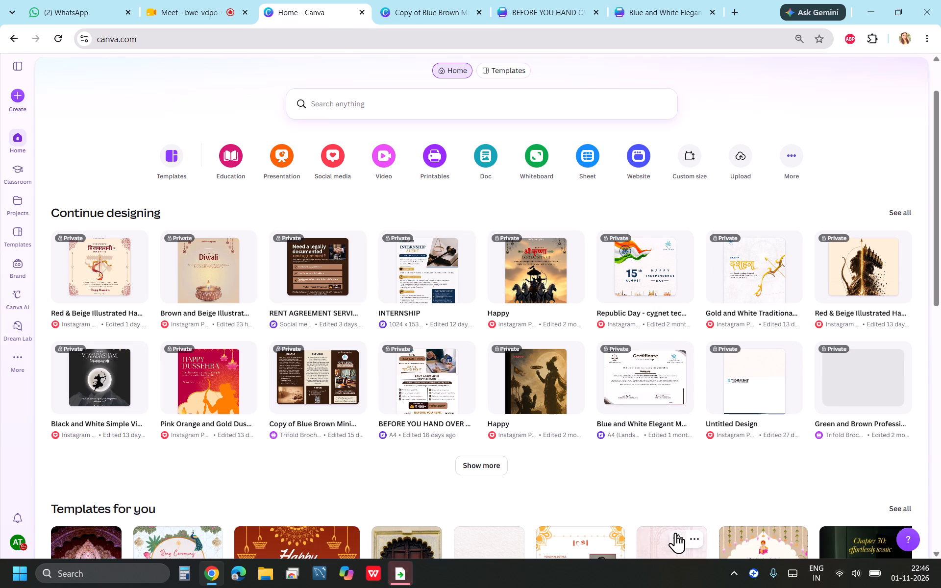
Move the Untitled Design in the recent designs to Trash.
left_click(792, 348)
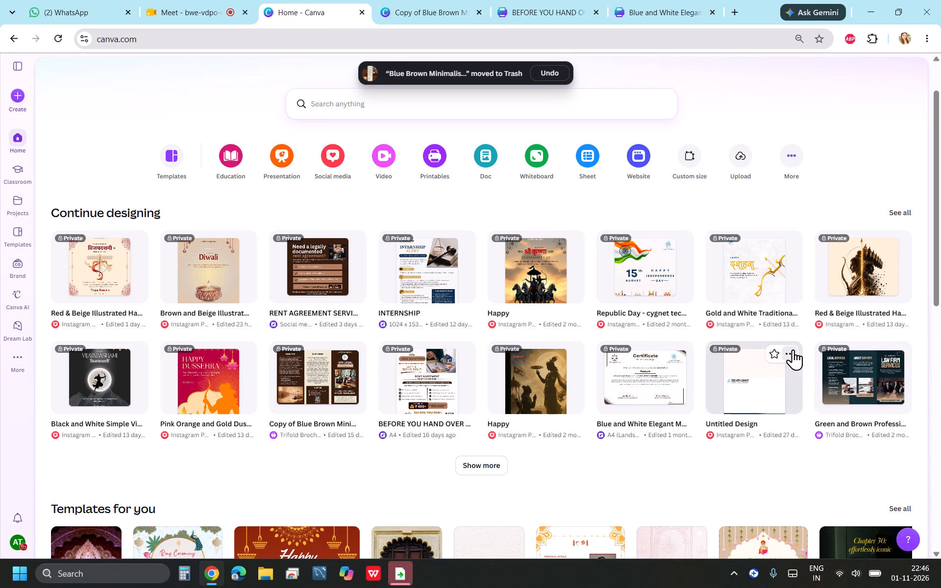
left_click(677, 537)
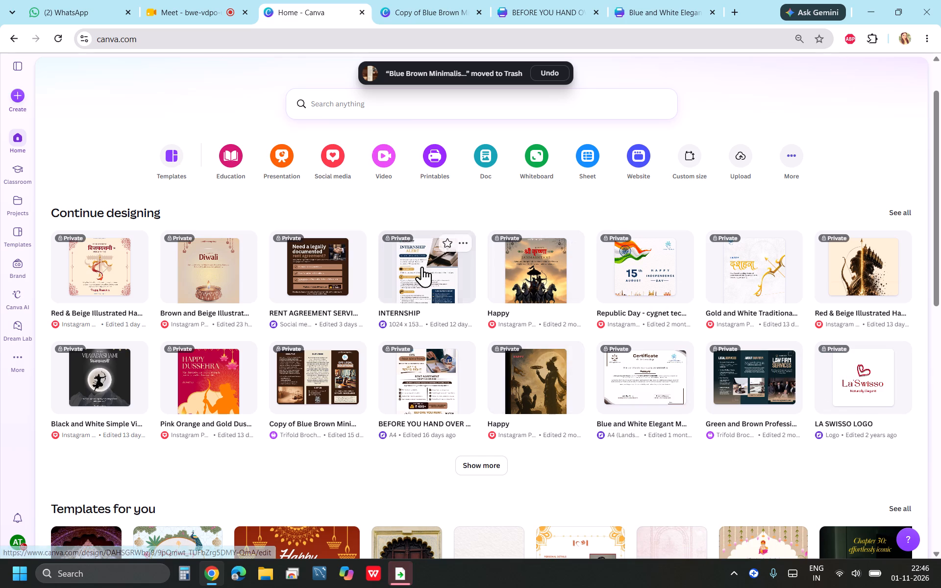
Open the INTERNSHIP design and look it over alongside the open brochure, rent agreement flyer and certificate designs.
left_click(413, 279)
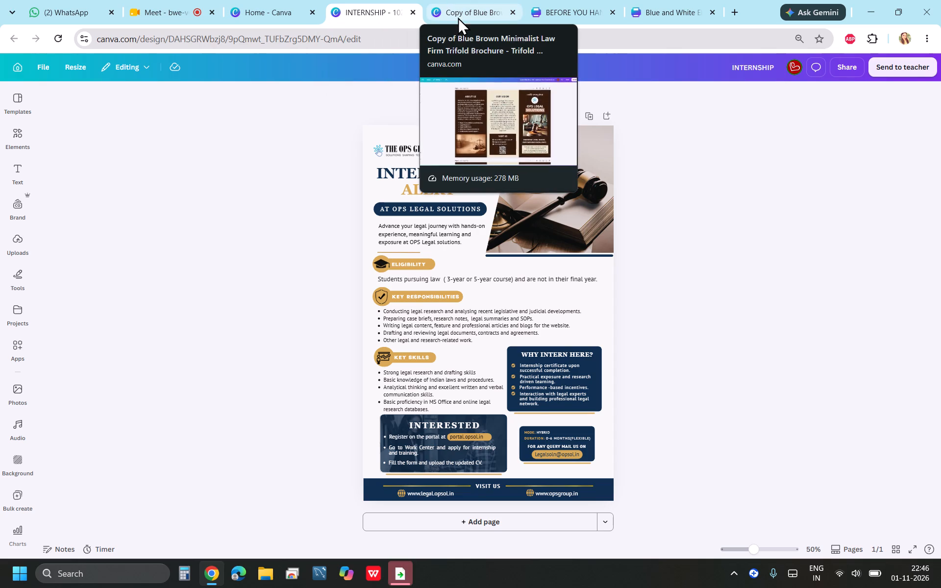
left_click(458, 17)
left_click(372, 3)
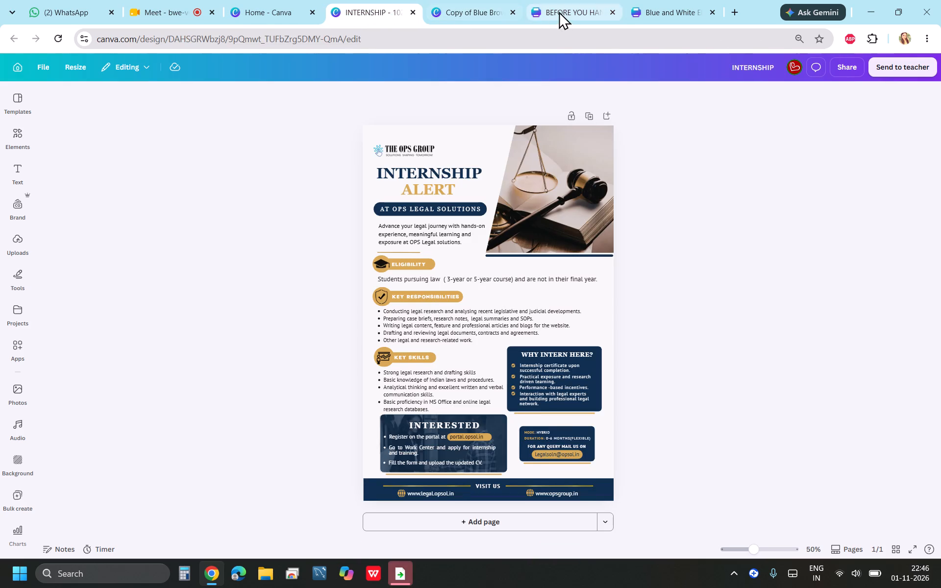
left_click(559, 10)
left_click(642, 8)
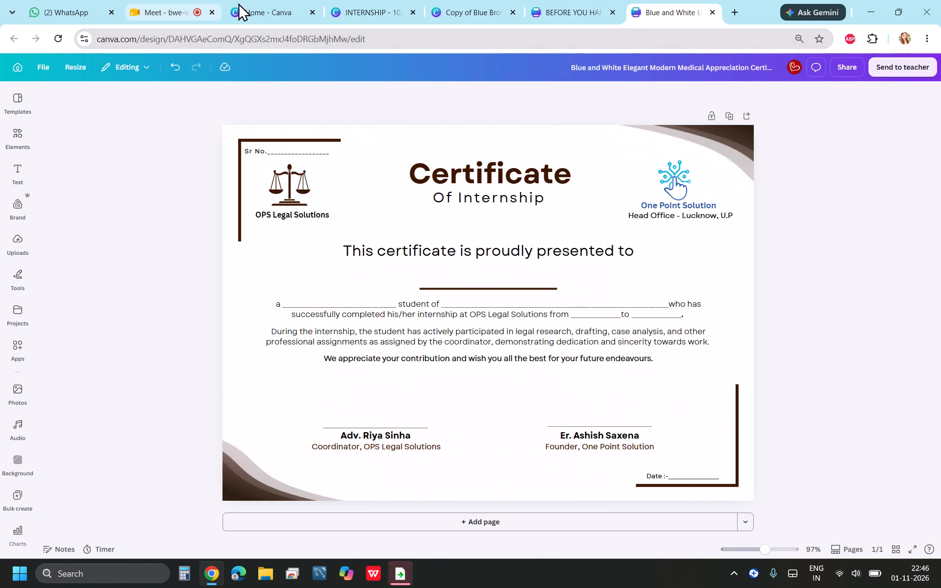
Return to the Canva home page and open the RENT AGREEMENT SERVICES design.
left_click(261, 9)
left_click(320, 282)
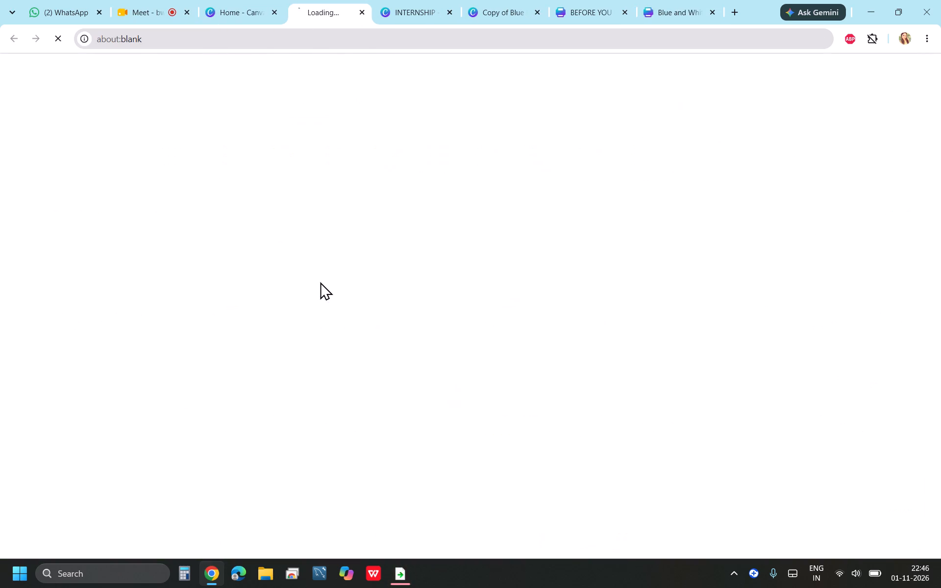
Review the pages of the RENT AGREEMENT SERVICES design, comparing their colours, text and layout.
scroll(783, 270, "down", 2)
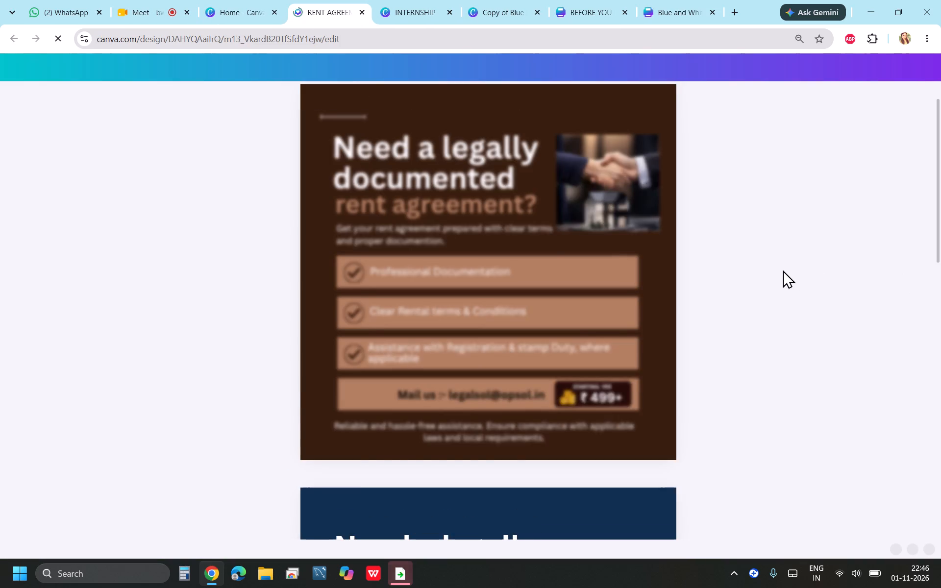
scroll(783, 270, "down", 18)
scroll(781, 269, "up", 19)
scroll(781, 269, "down", 7)
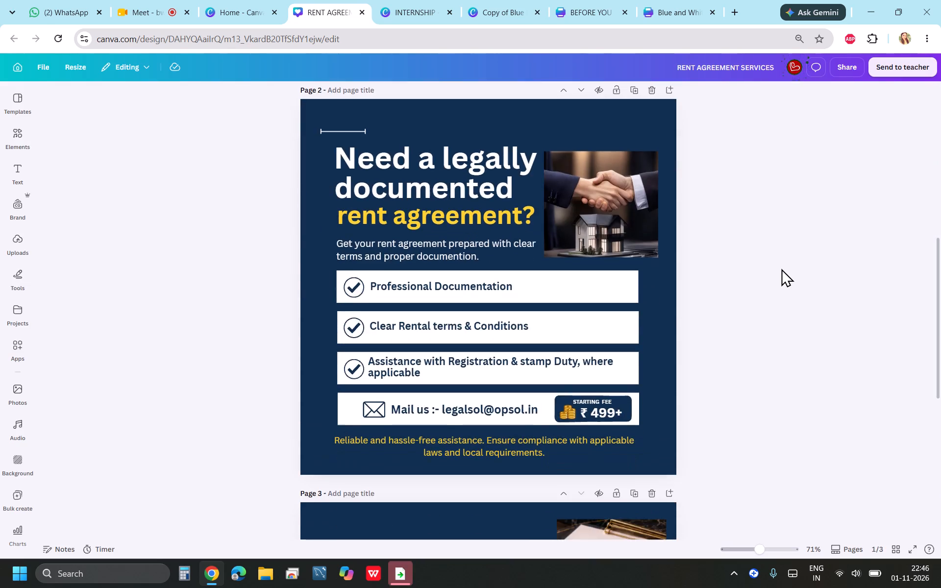
scroll(781, 269, "down", 13)
scroll(781, 269, "up", 9)
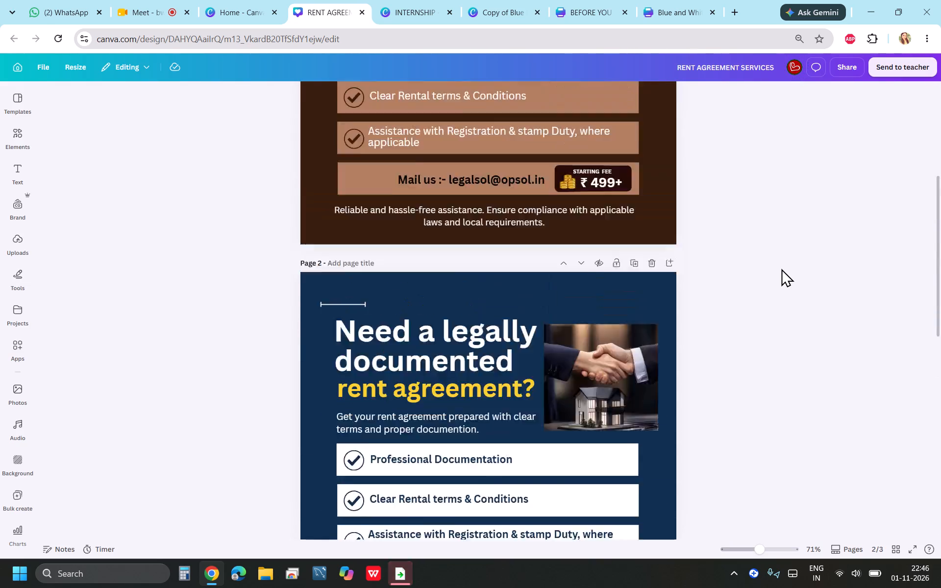
scroll(781, 269, "up", 8)
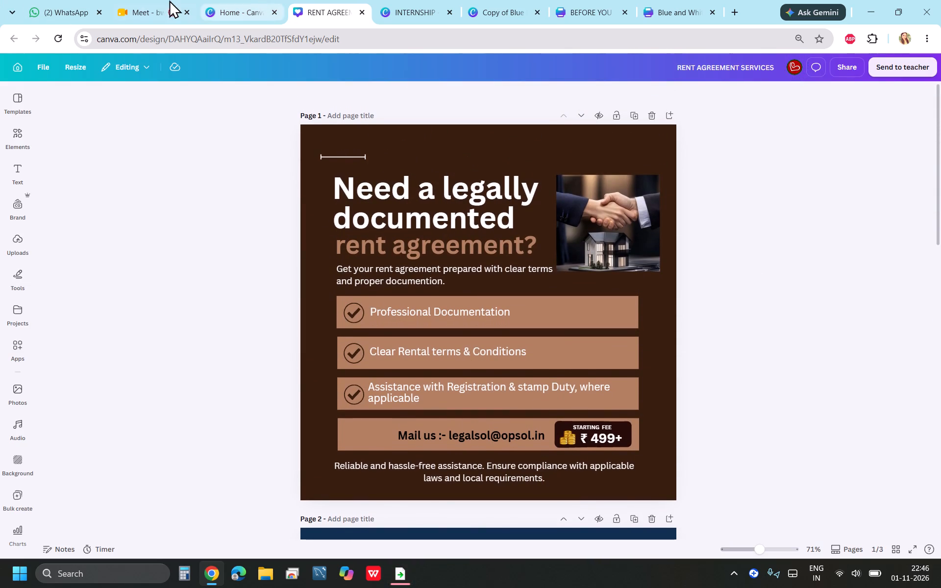
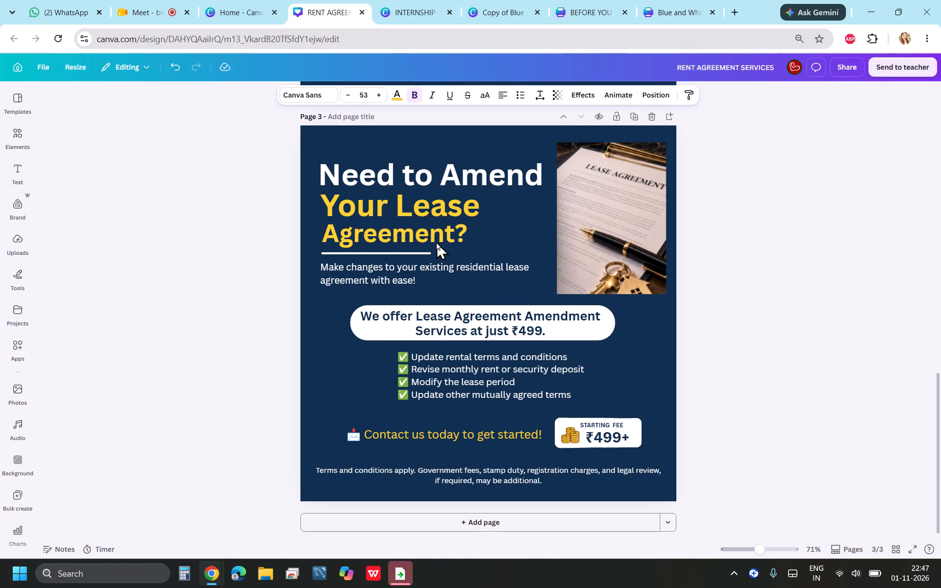
Compare the RENT AGREEMENT SERVICES pages with the open INTERNSHIP, law firm brochure and BEFORE YOU HAND OVER THE KEYS designs.
key("Down")
left_click(786, 230)
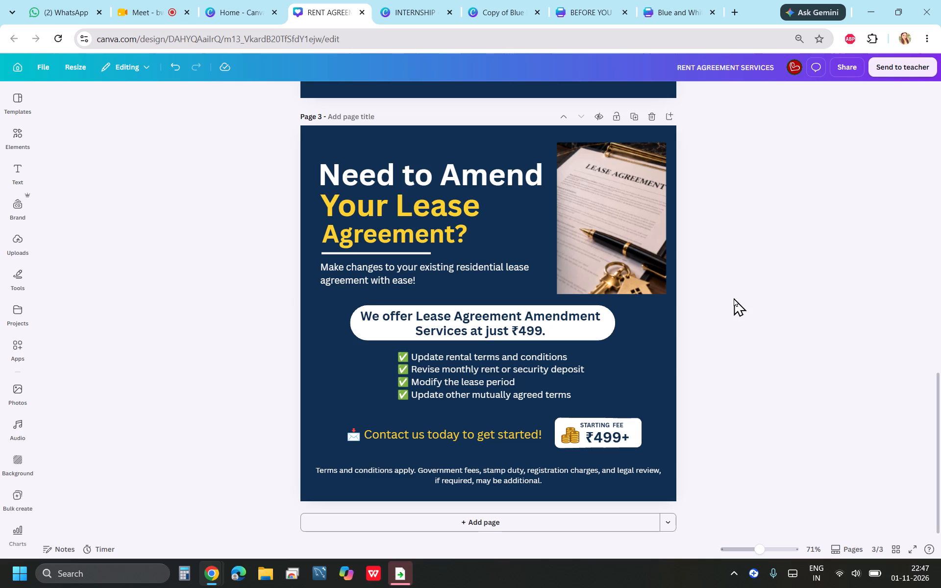
scroll(777, 313, "up", 15)
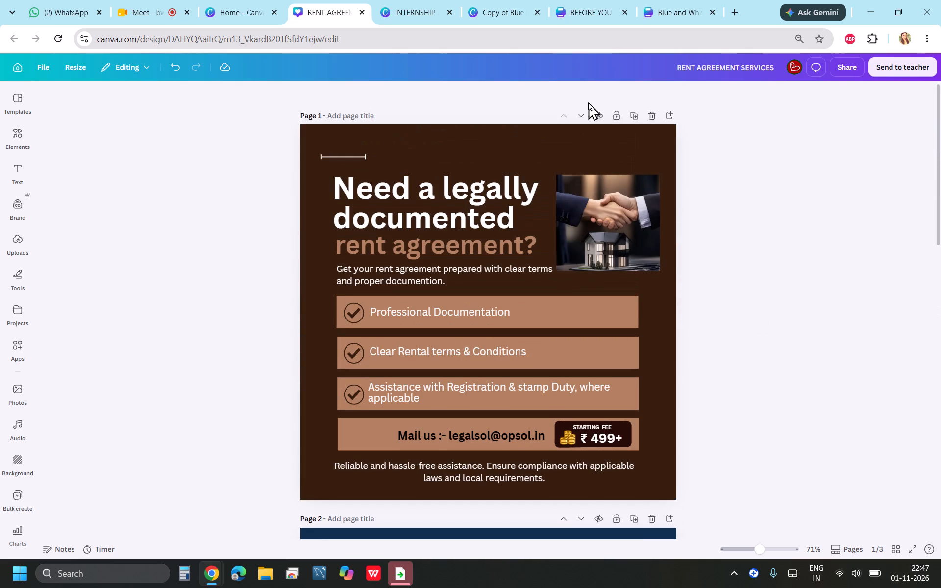
scroll(689, 380, "down", 7)
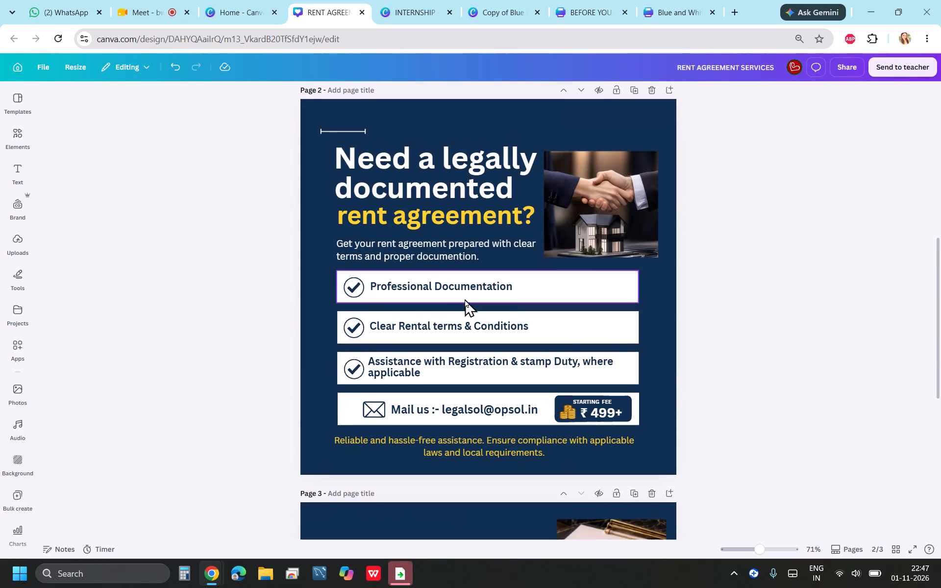
left_click(428, 11)
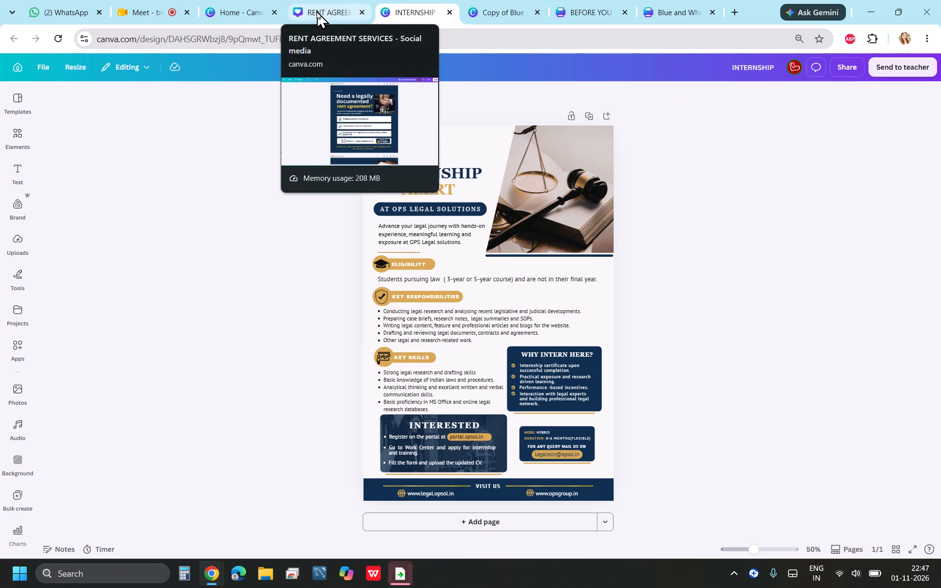
left_click(573, 116)
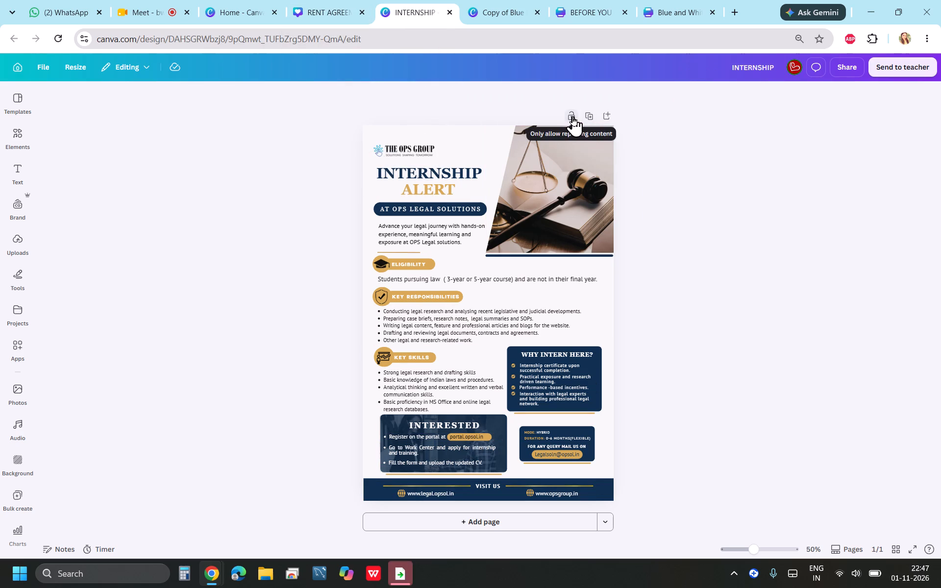
left_click(320, 12)
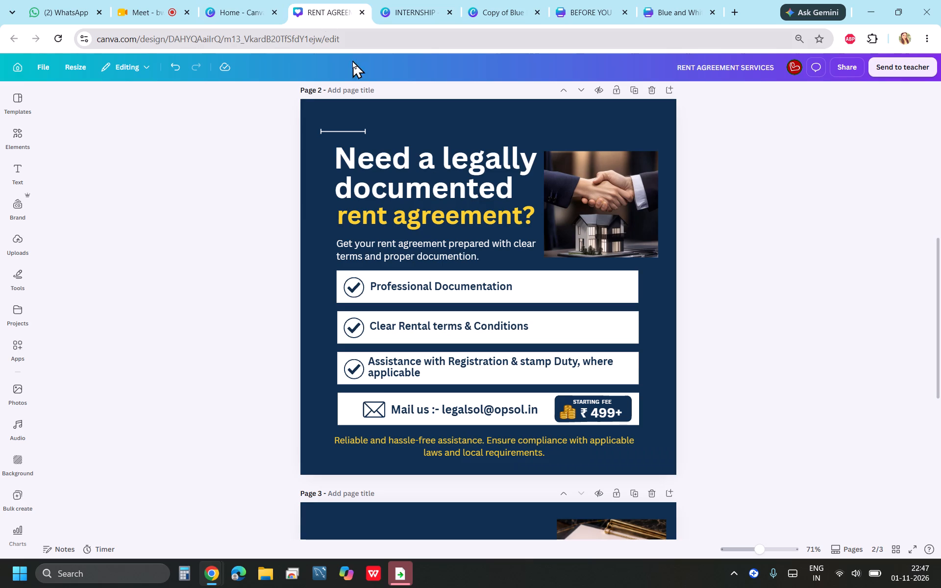
scroll(746, 328, "down", 9)
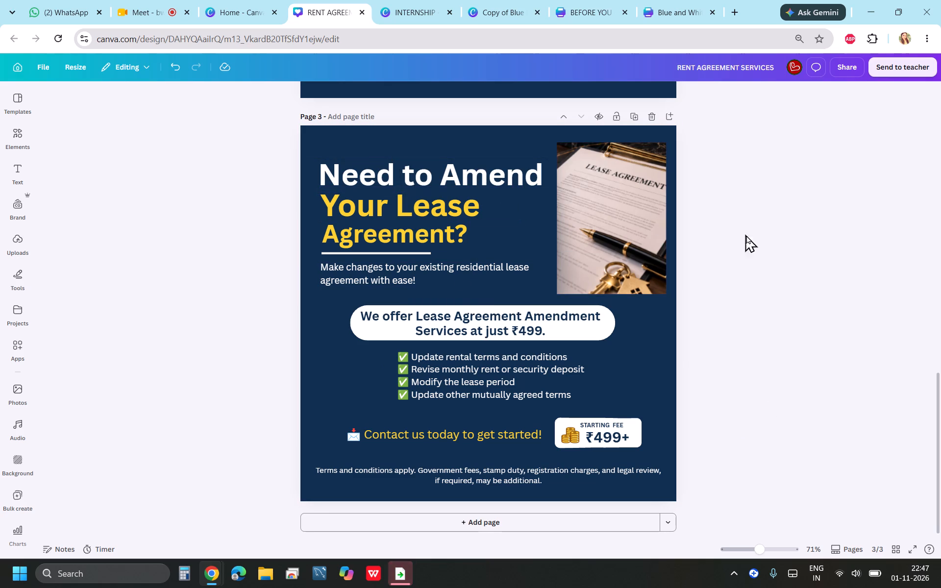
scroll(829, 272, "up", 4)
scroll(829, 273, "down", 5)
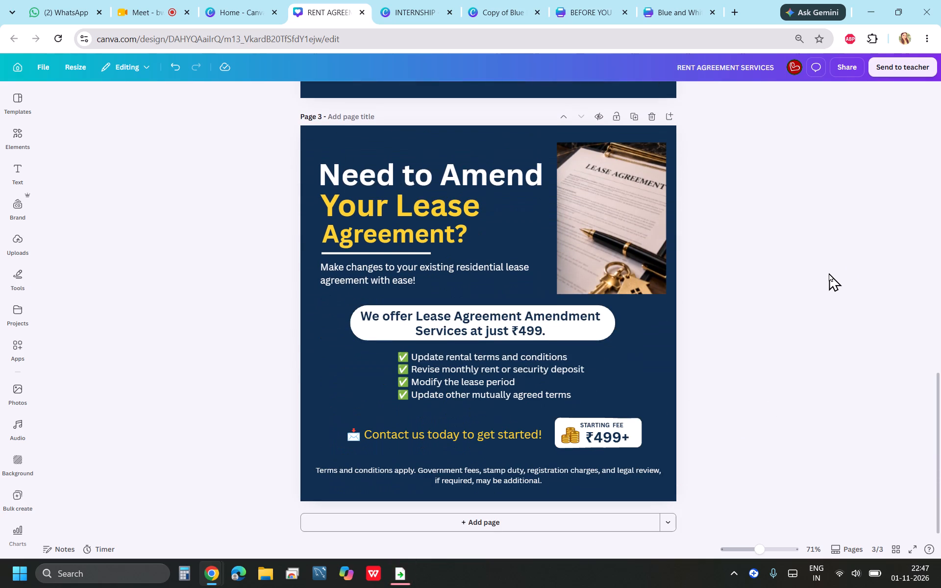
scroll(829, 273, "down", 1)
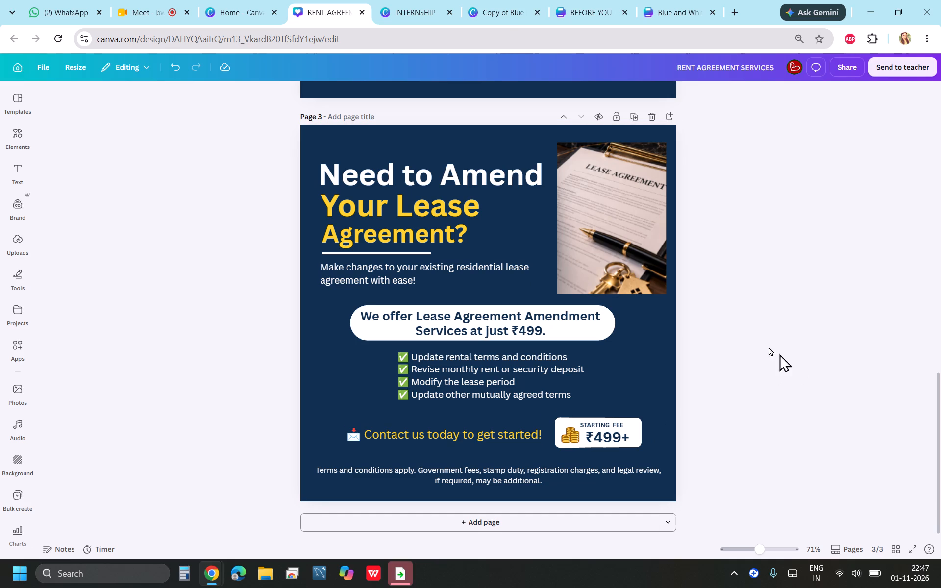
left_click(508, 14)
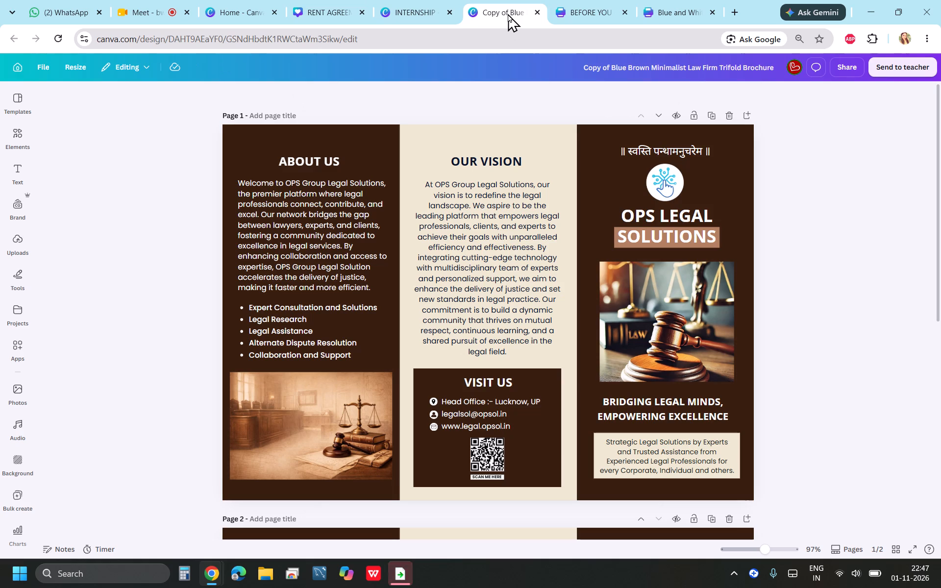
left_click(592, 10)
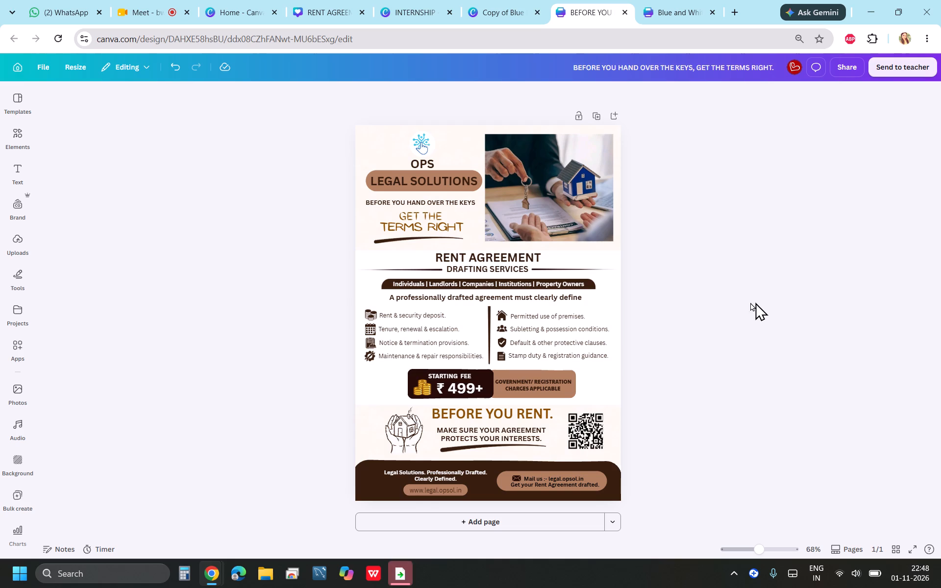
Return to the RENT AGREEMENT SERVICES design and change the price in page 3's Lease Agreement Amendment offer text to ₹1499.
left_click(322, 7)
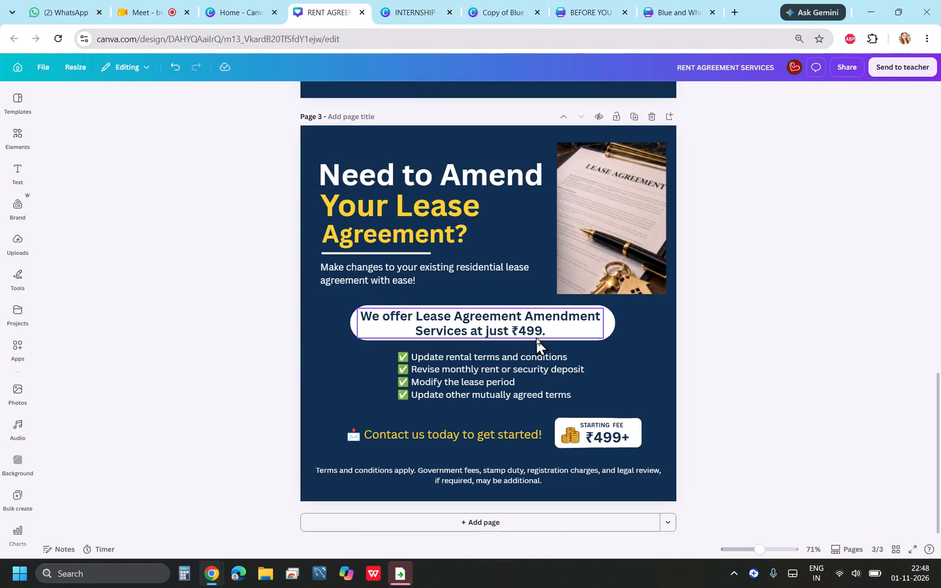
scroll(553, 321, "up", 4)
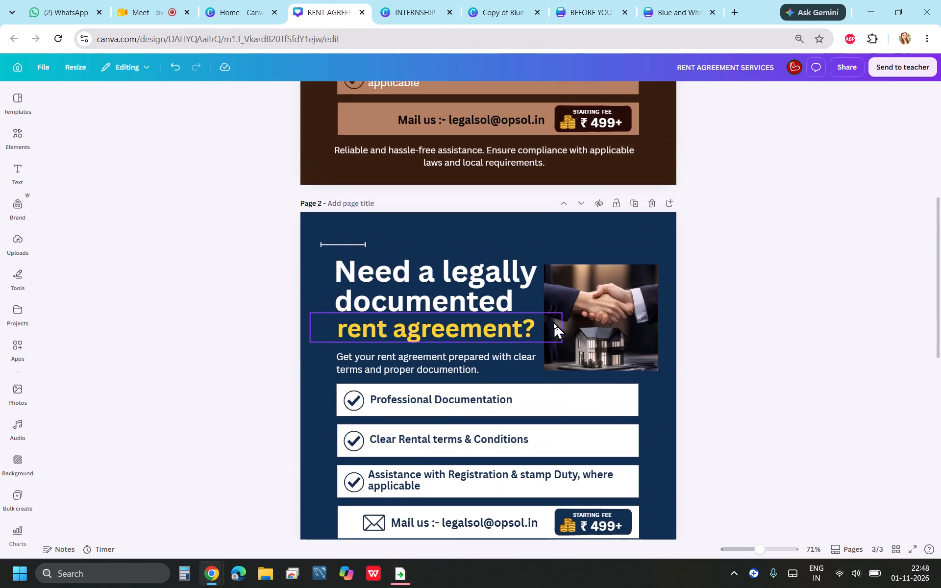
scroll(553, 321, "up", 1)
scroll(553, 321, "down", 3)
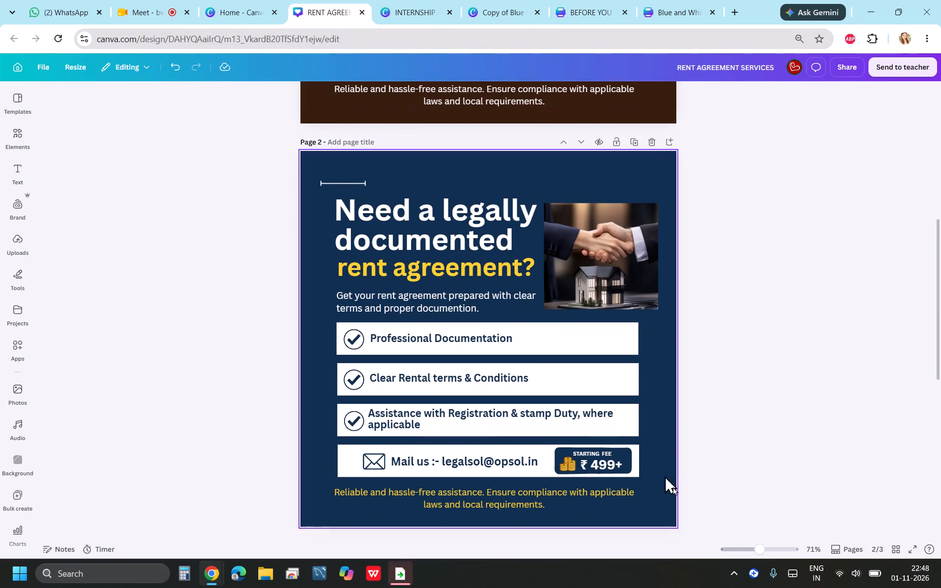
scroll(603, 471, "down", 1)
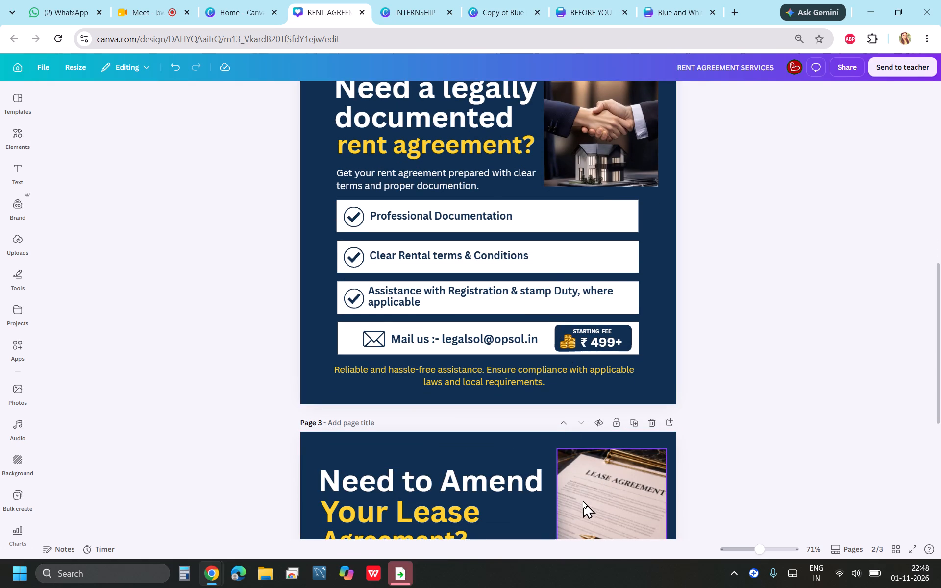
scroll(583, 500, "down", 4)
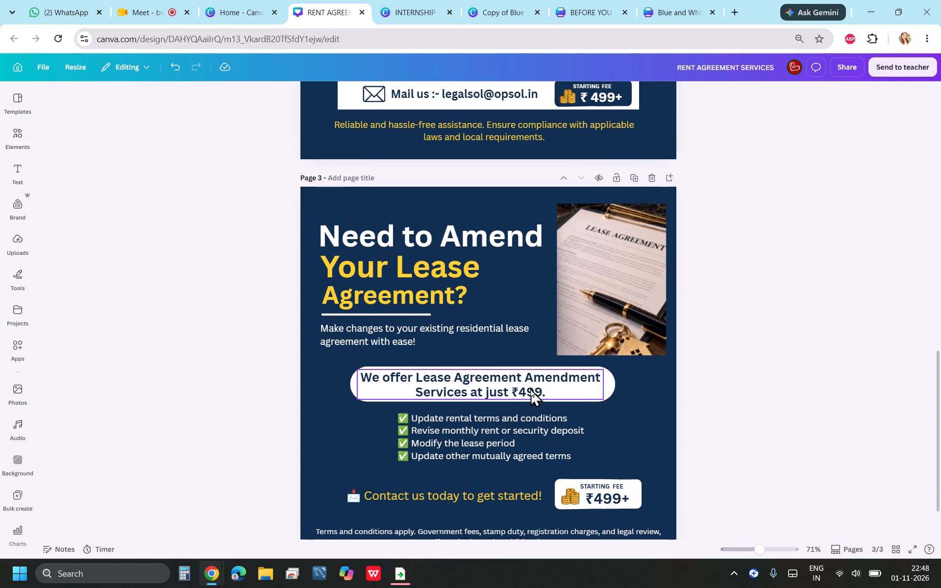
left_click(531, 393)
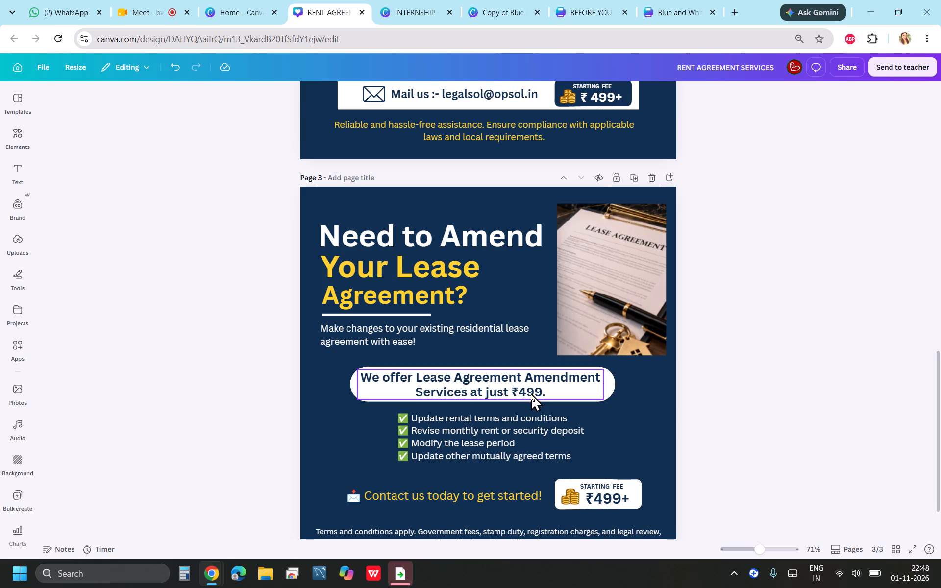
double_click(529, 392)
left_click(529, 392)
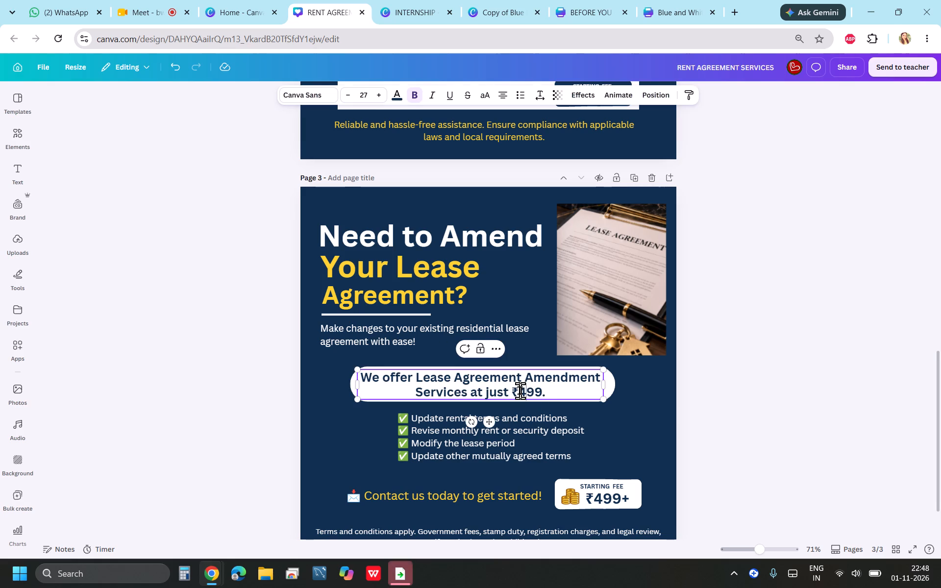
left_click(520, 391)
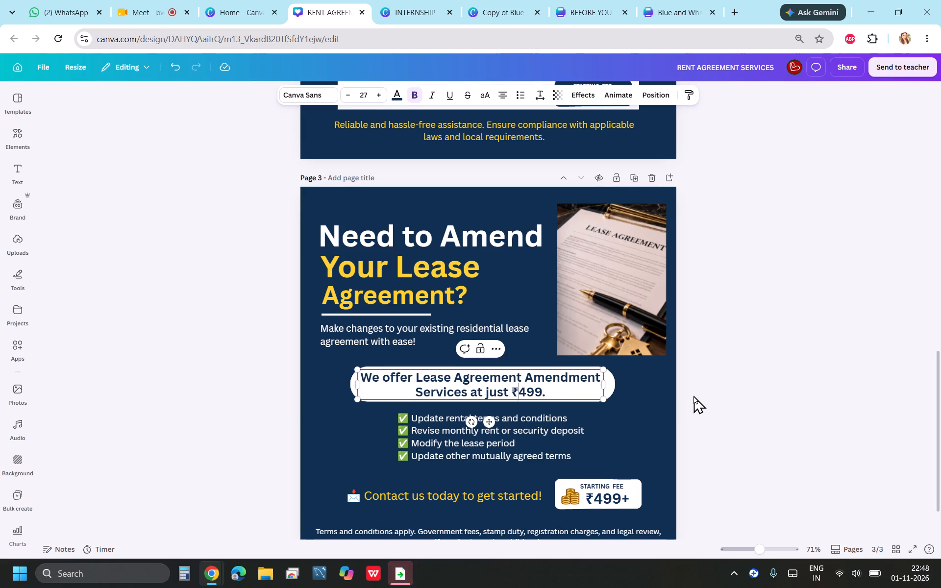
key("1")
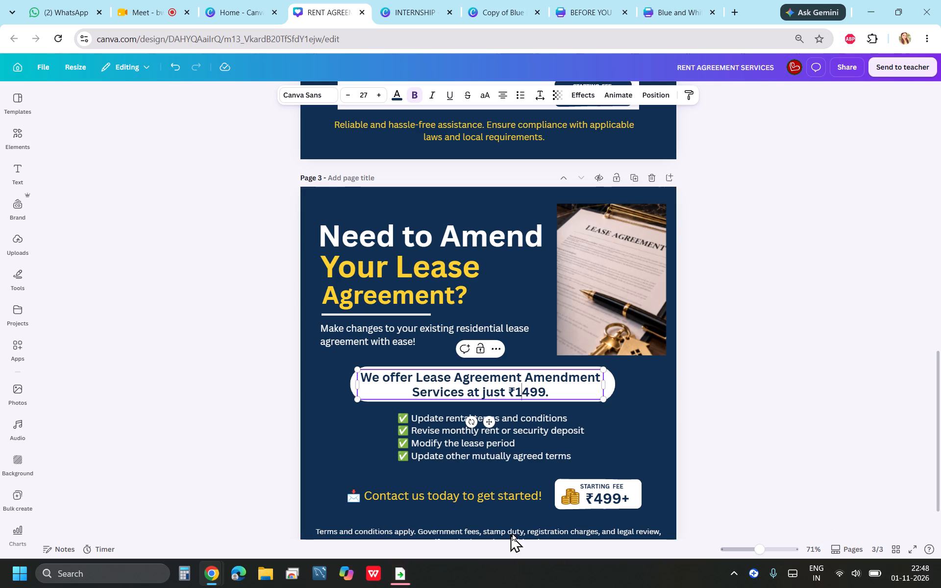
Set the starting fee on page 3's coin badge to ₹1499+.
double_click(596, 497)
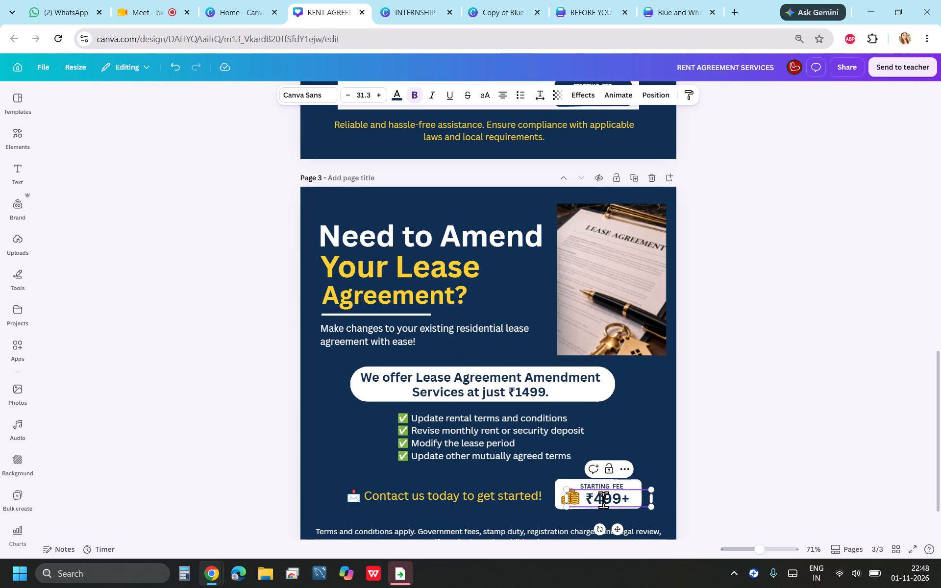
key("1")
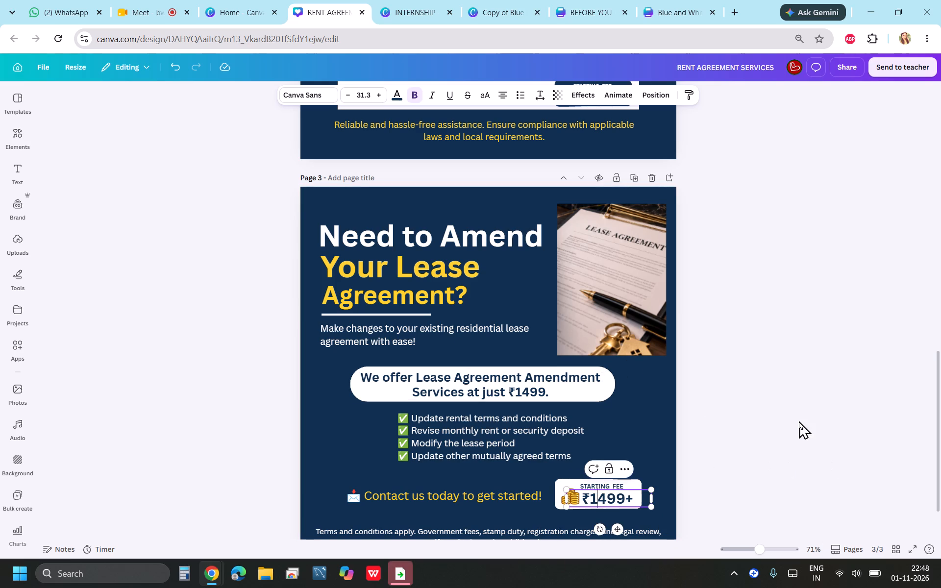
left_click(793, 416)
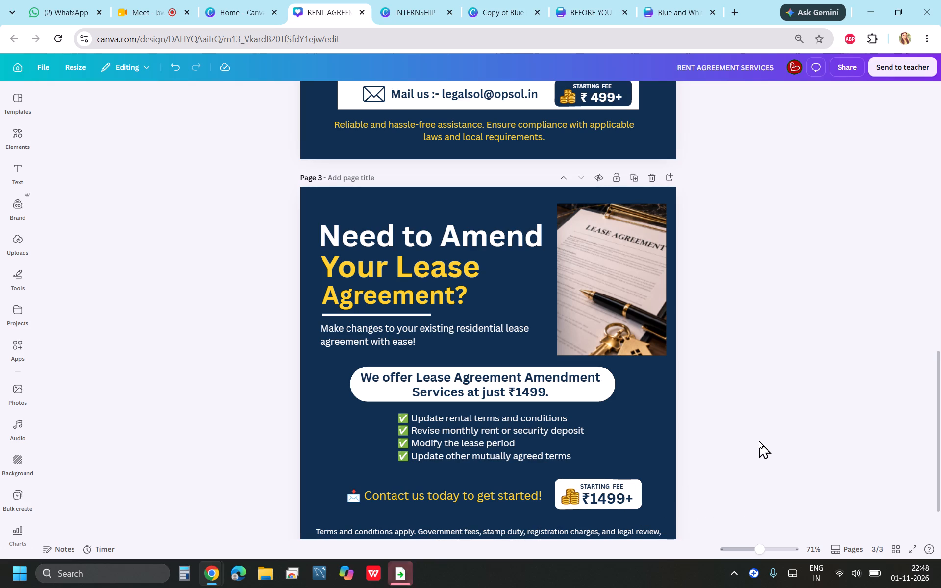
Look over all three pages of the rent agreement design, checking the prices and text.
scroll(758, 440, "up", 5)
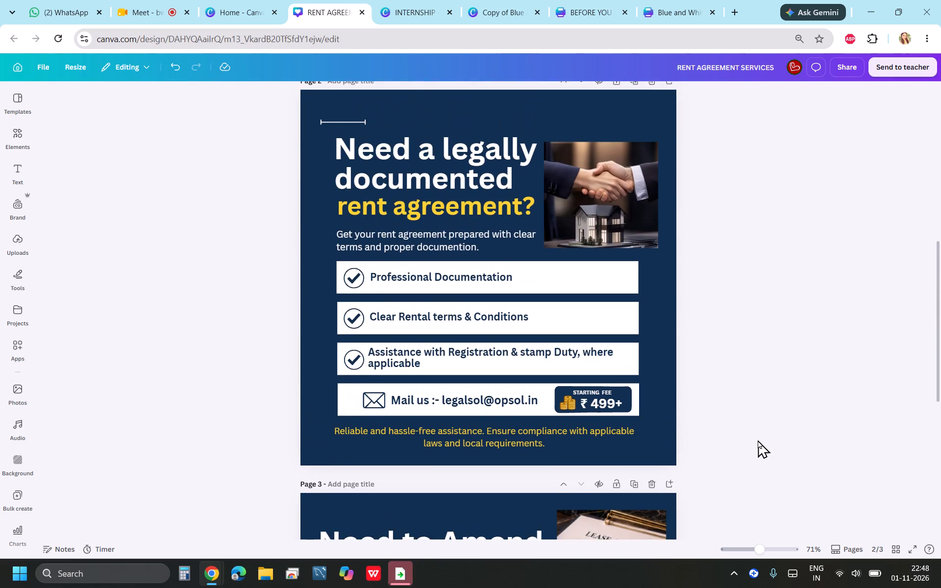
scroll(758, 440, "up", 7)
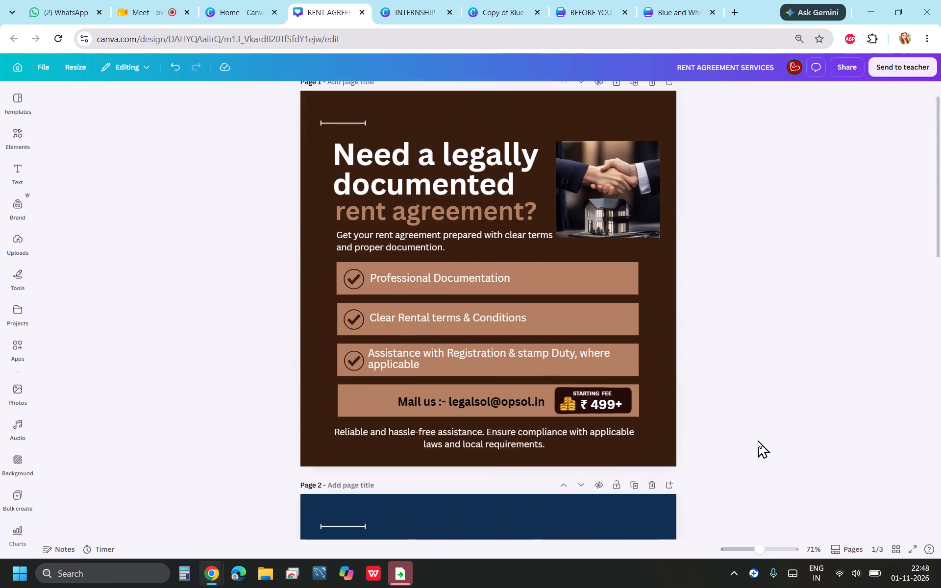
scroll(758, 440, "up", 2)
scroll(757, 440, "down", 6)
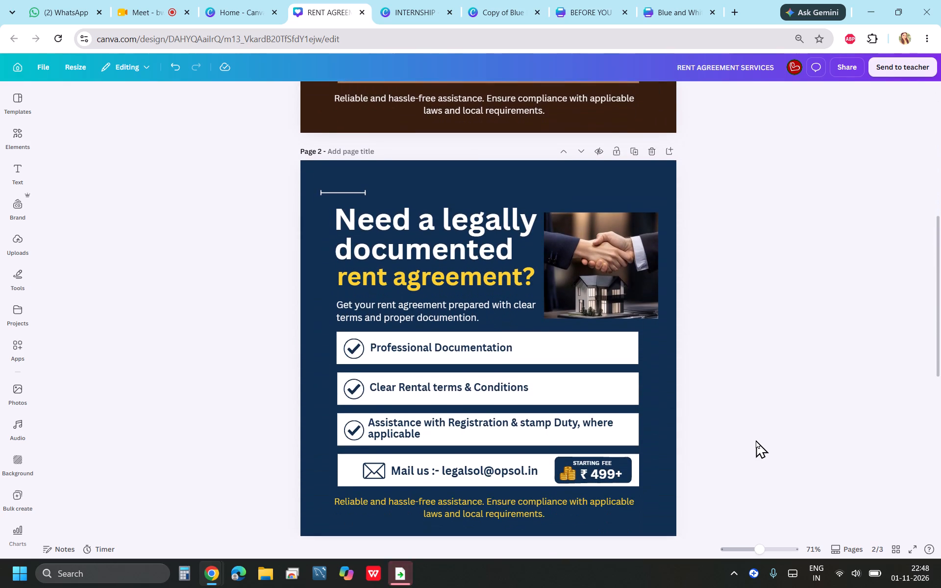
scroll(756, 440, "down", 2)
scroll(756, 440, "up", 1)
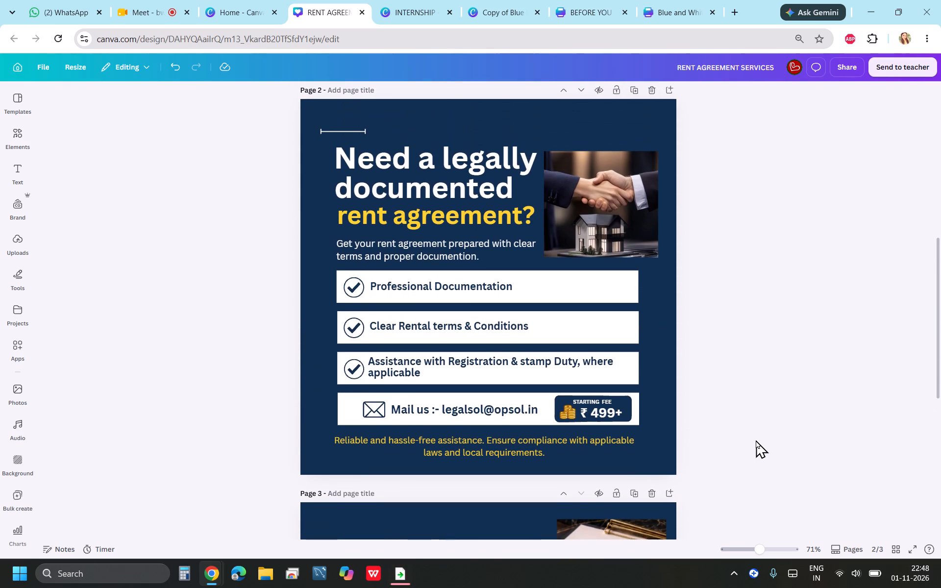
scroll(756, 440, "down", 6)
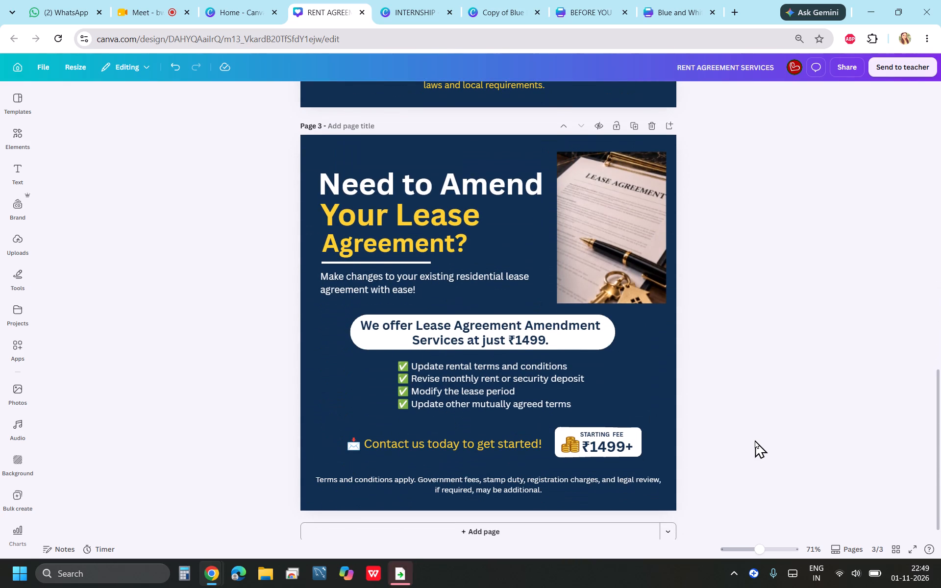
scroll(755, 440, "up", 7)
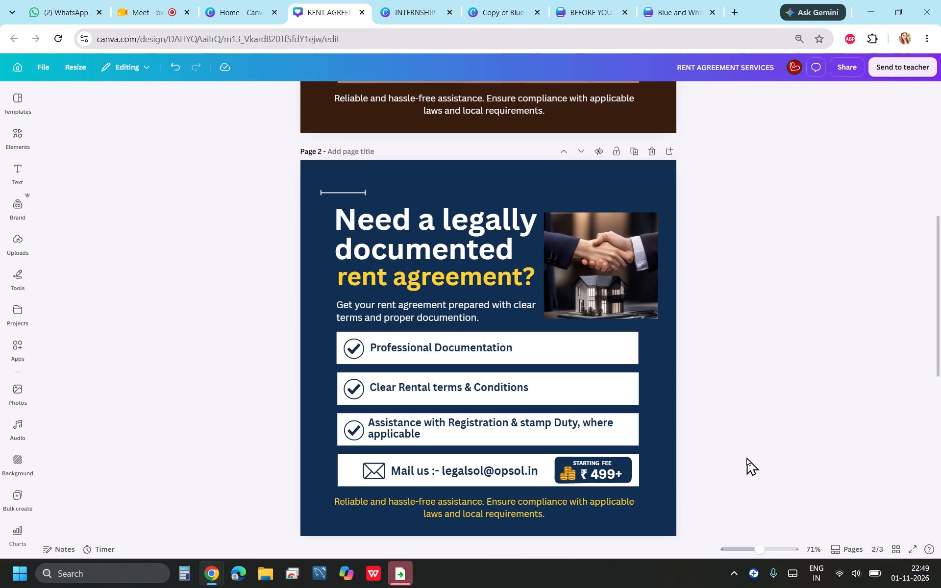
Nudge the yellow "Reliable and hassle-free assistance" text on page 2 slightly to the right and up, closer to the mail box.
scroll(747, 415, "down", 1)
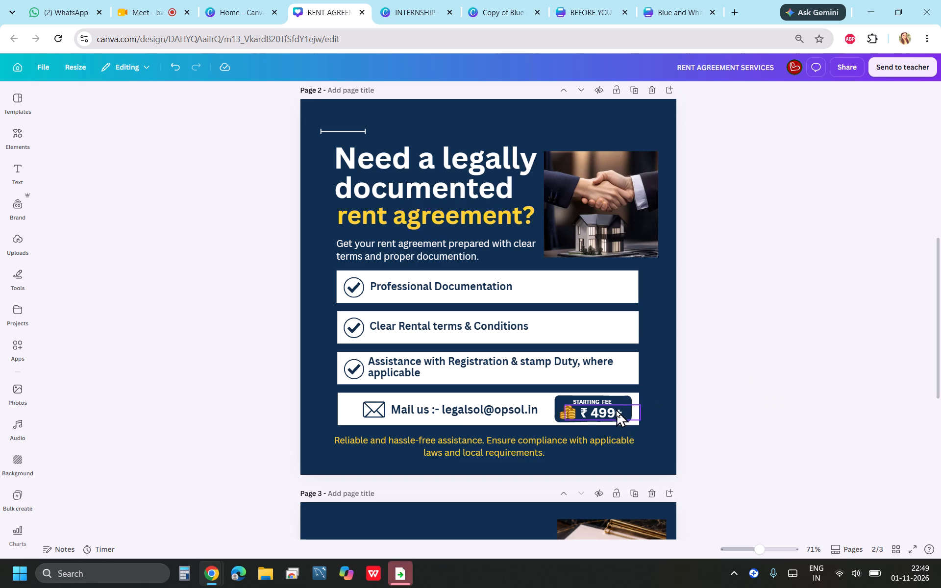
left_click(518, 448)
key("Right")
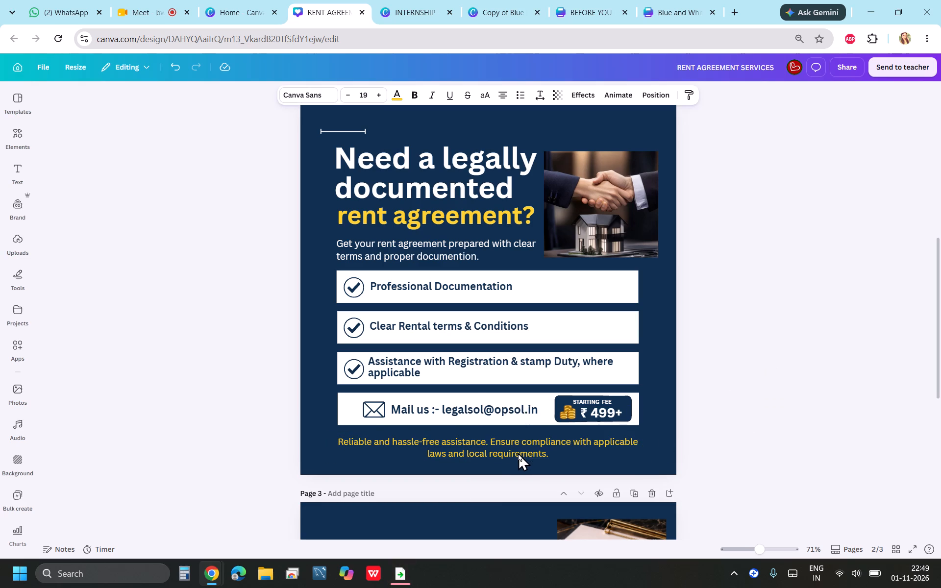
key("Up")
key("Up")
key("Up")
key("Up")
key("Up")
key("Right")
key("Right")
key("Right")
key("Right")
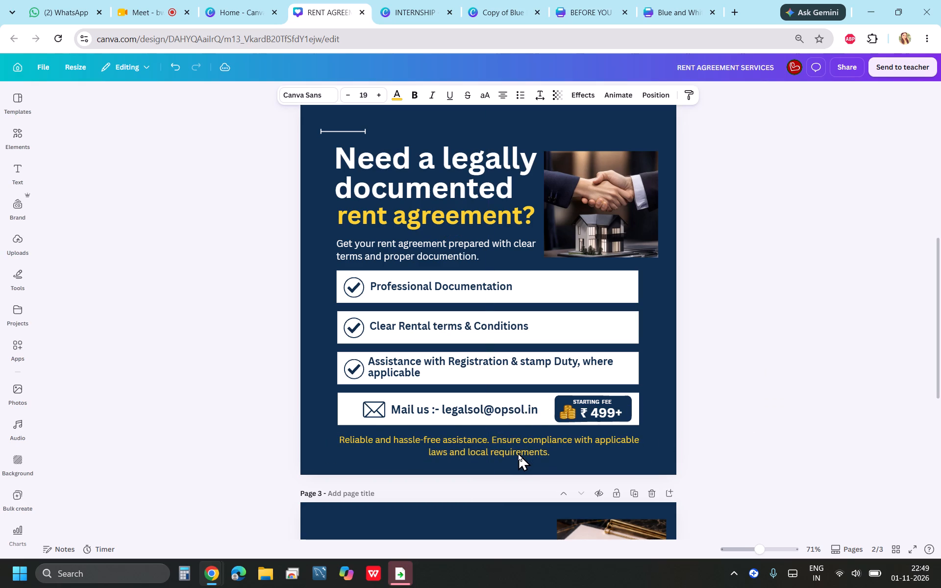
key("Right")
key("Up")
key("Up")
key("Up")
key("Up")
key("Right")
key("Right")
key("Right")
key("Up")
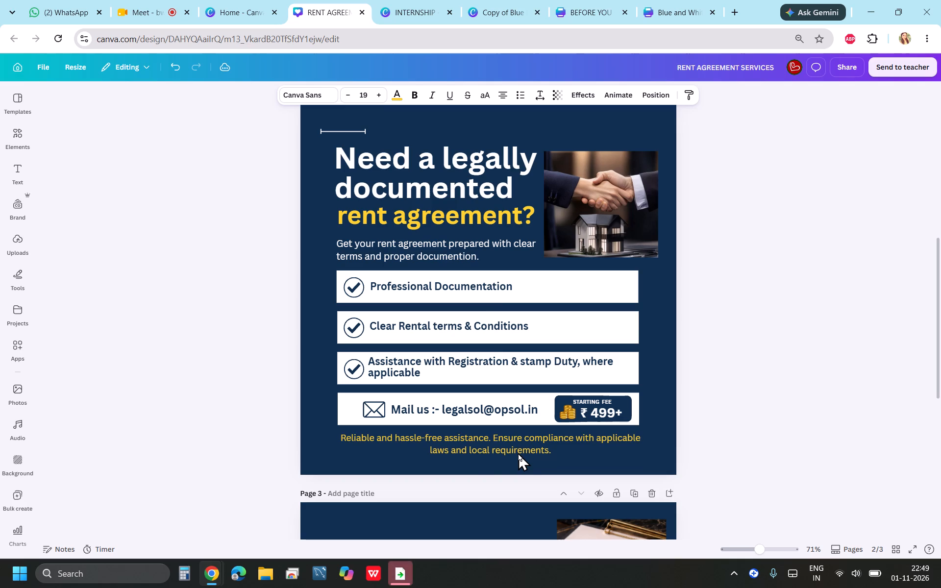
left_click(767, 302)
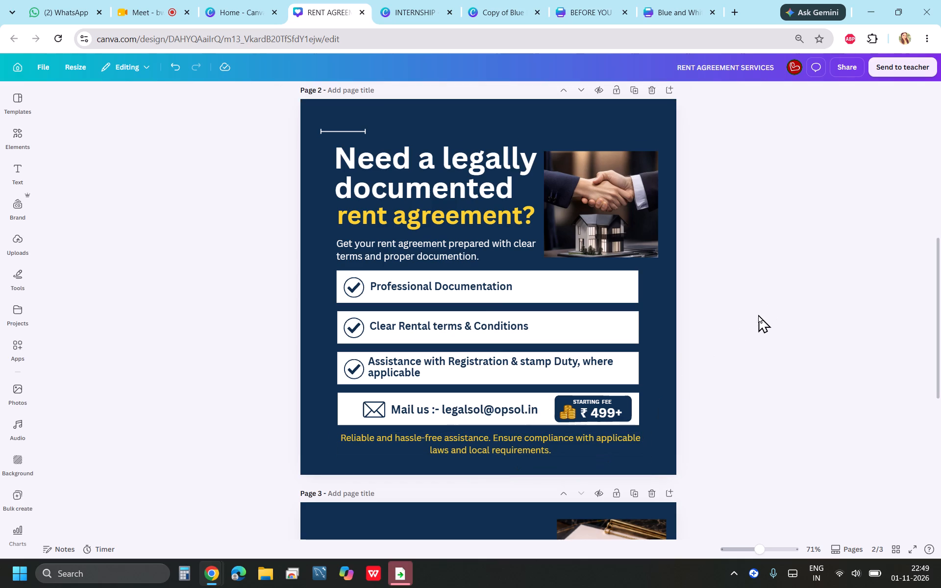
Narrow the white box behind "Professional Documentation" on page 2 to about 631 wide, keeping its height nearly the same.
left_click(530, 282)
left_click(585, 296)
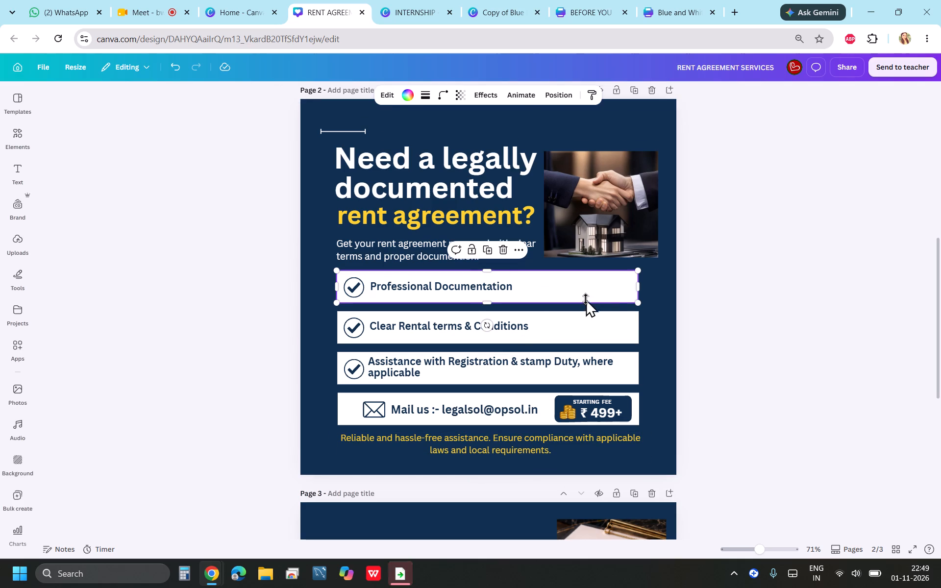
left_click_drag(638, 302, 597, 300)
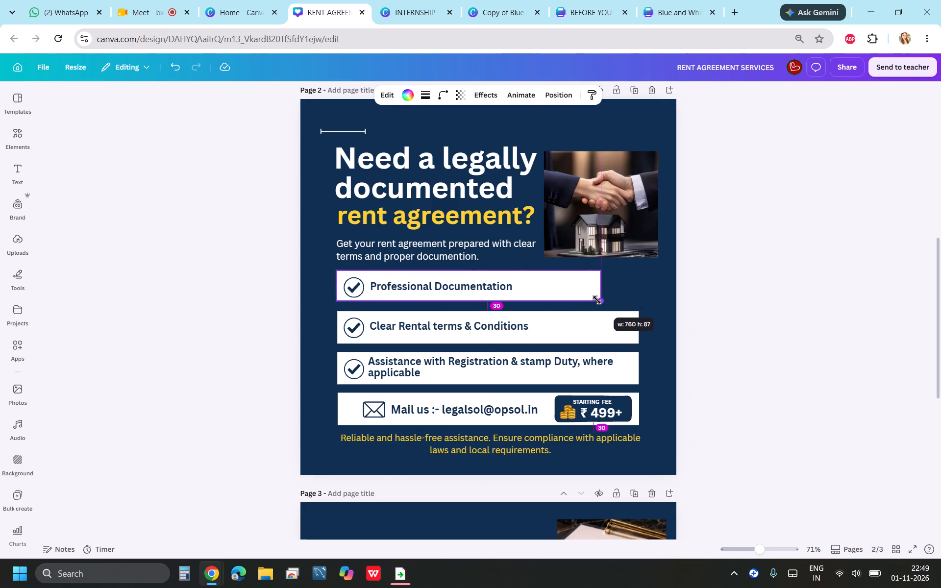
left_click_drag(597, 300, 584, 297)
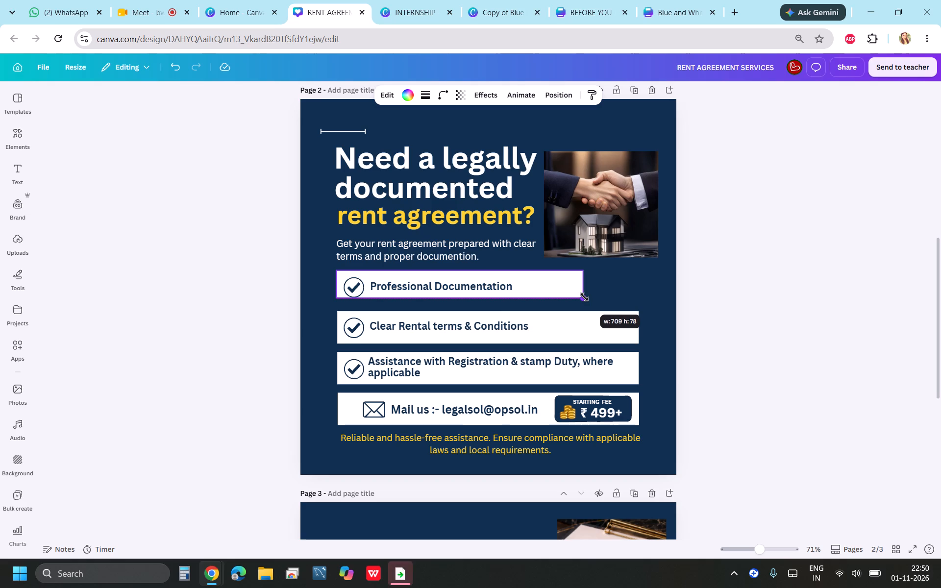
left_click_drag(584, 297, 562, 295)
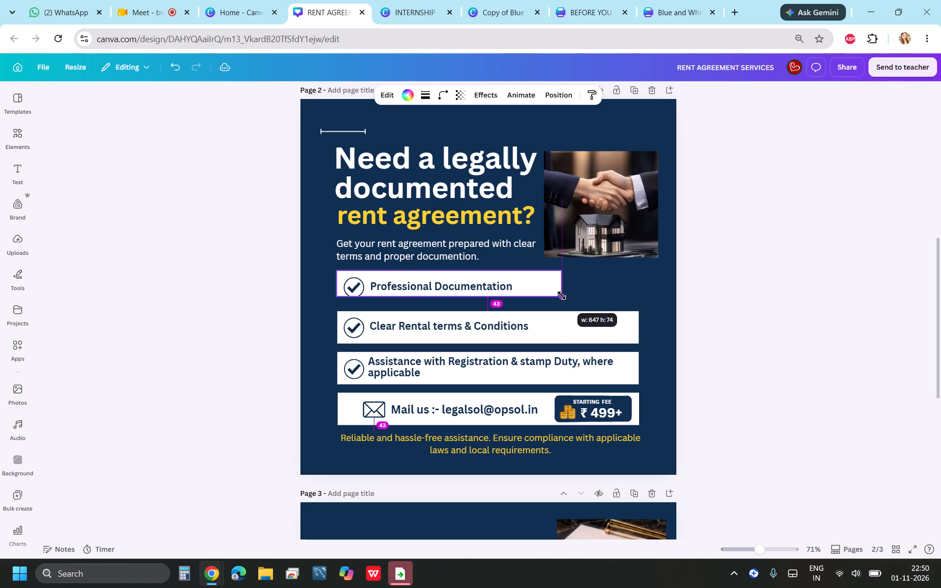
left_click_drag(562, 295, 557, 298)
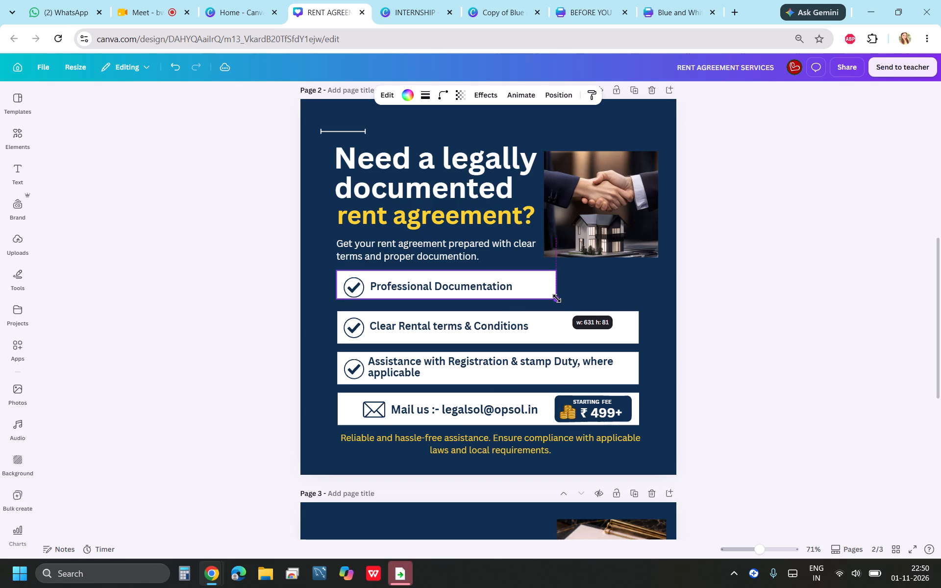
left_click_drag(557, 298, 557, 300)
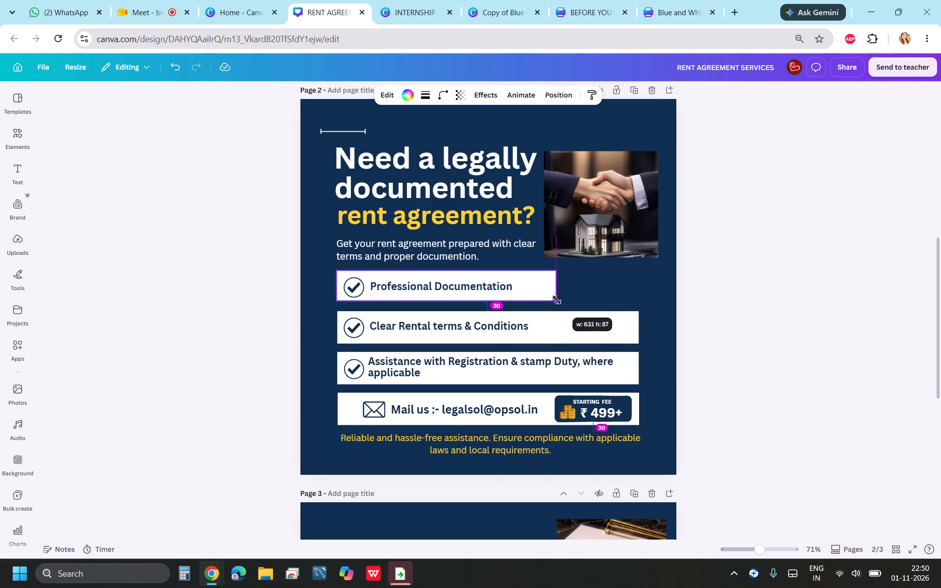
left_click_drag(557, 300, 557, 301)
left_click(785, 301)
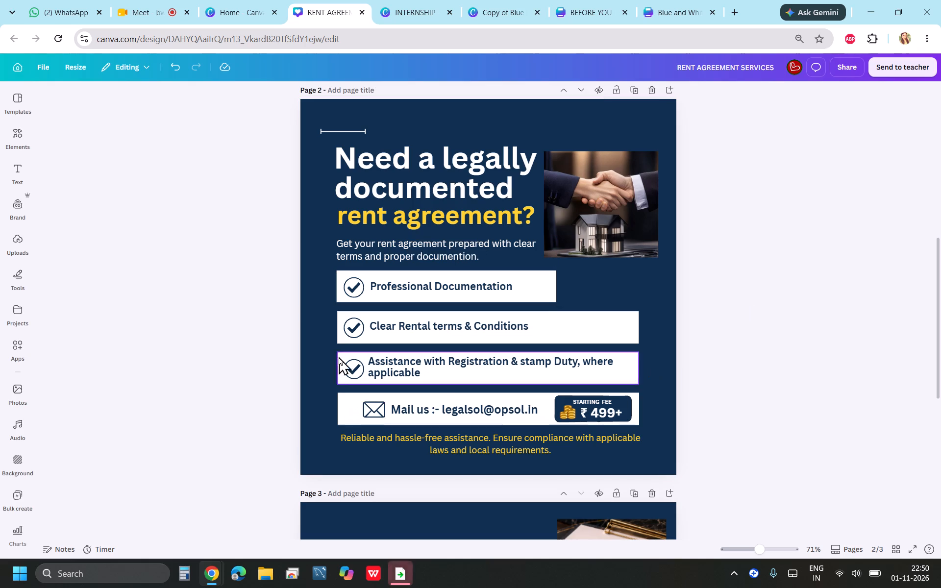
Resize the white box behind "Clear Rental terms & Conditions" to about 629 wide and 85 high, matching the box above.
left_click(417, 335)
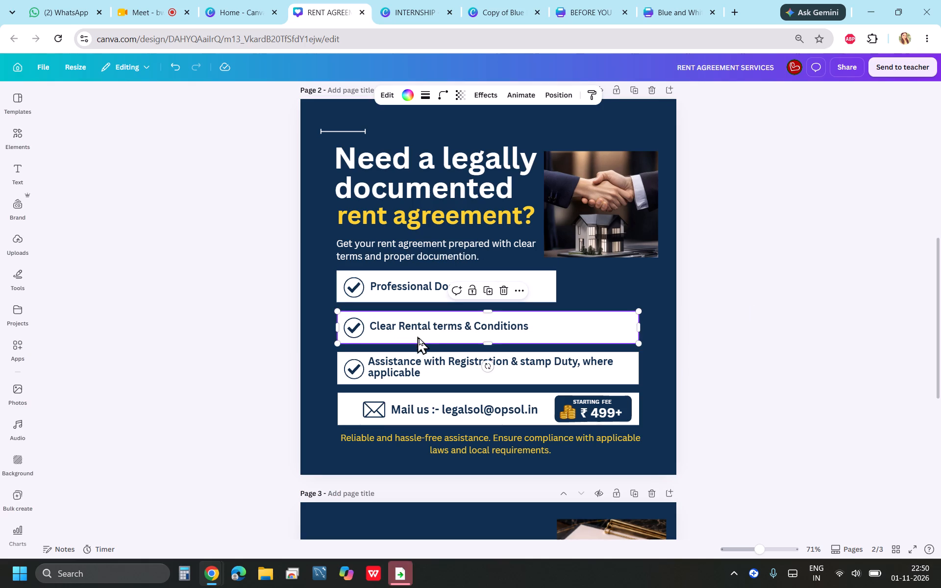
left_click_drag(637, 341, 627, 341)
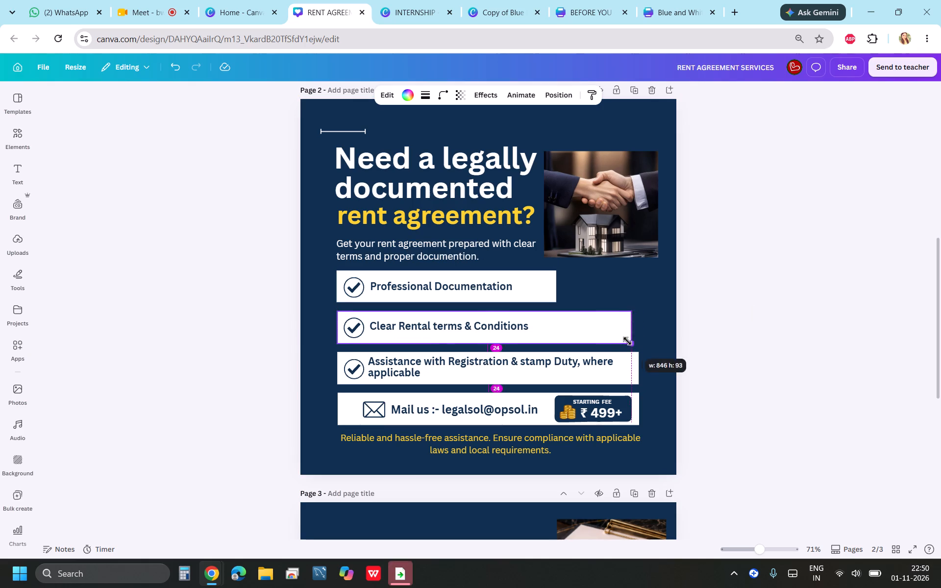
left_click_drag(627, 341, 558, 334)
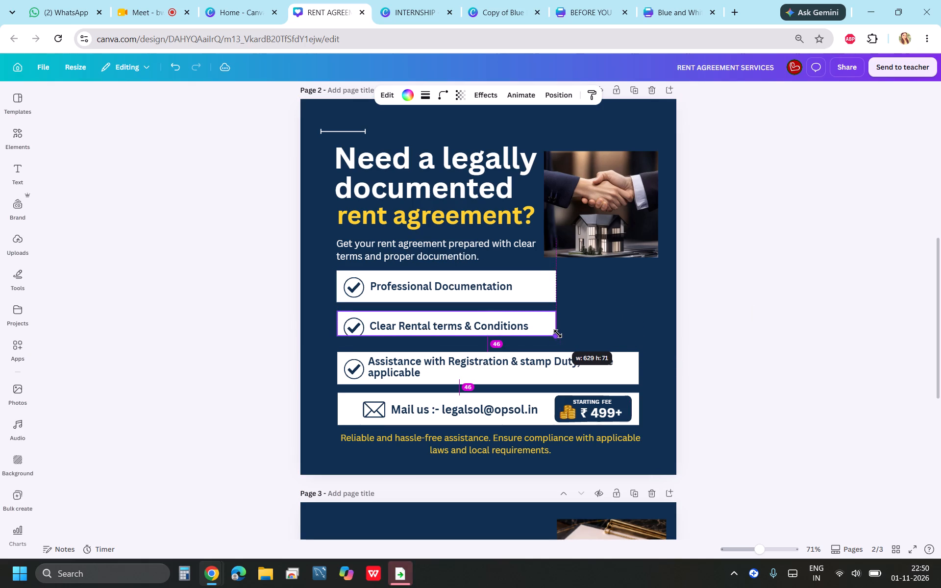
left_click_drag(558, 334, 561, 339)
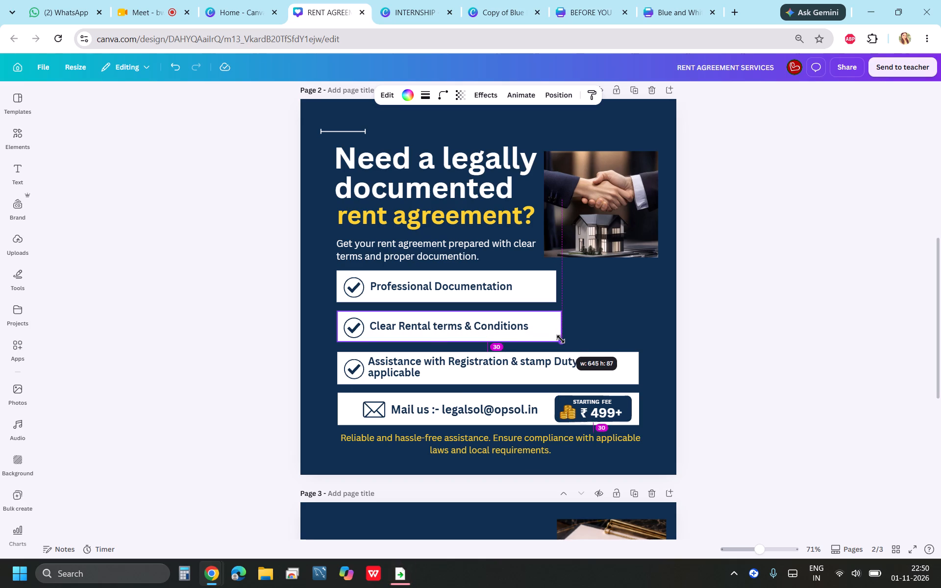
left_click_drag(561, 339, 556, 338)
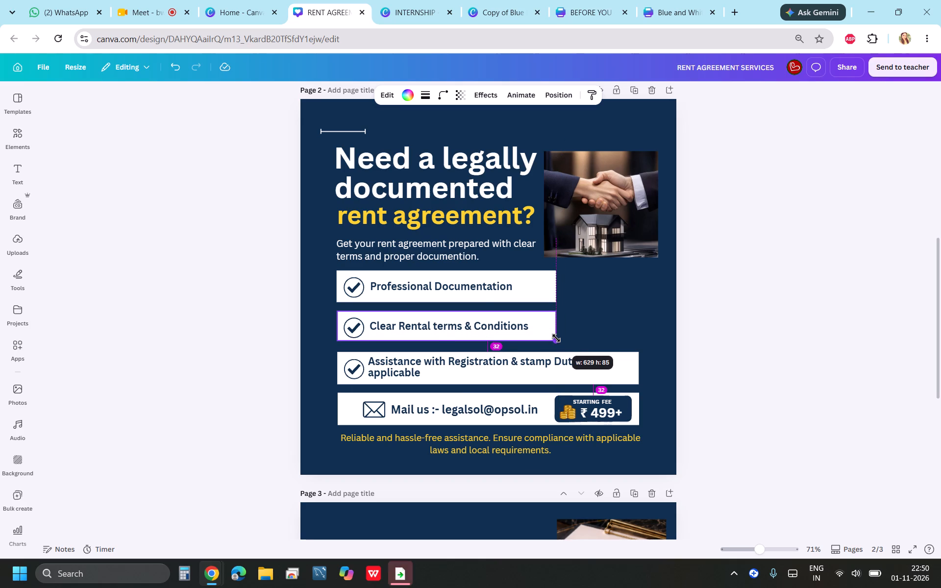
left_click(850, 317)
Narrow the "Assistance with Registration" text box so its second line reads "stamp Duty, where applicable".
left_click(540, 376)
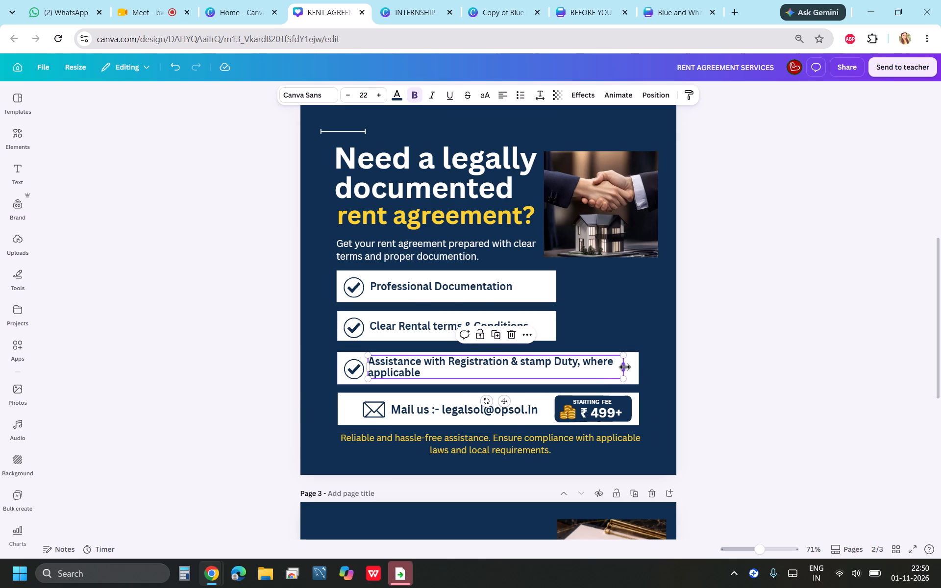
left_click_drag(625, 367, 553, 371)
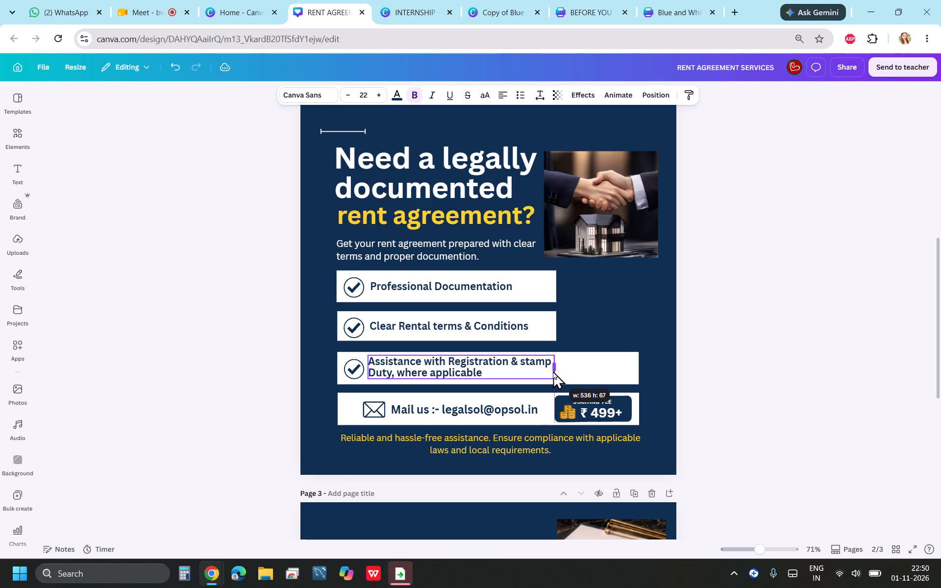
left_click_drag(553, 371, 517, 368)
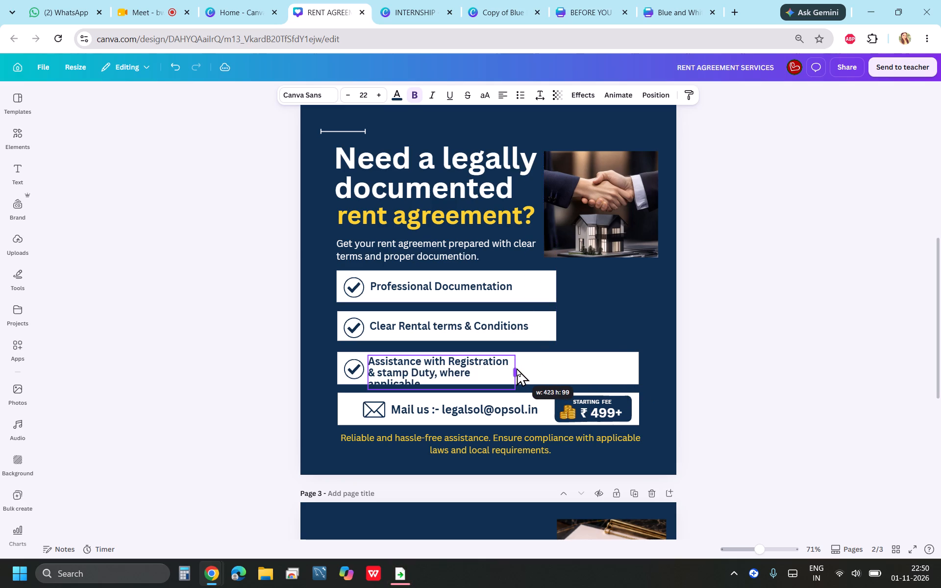
left_click_drag(517, 368, 527, 367)
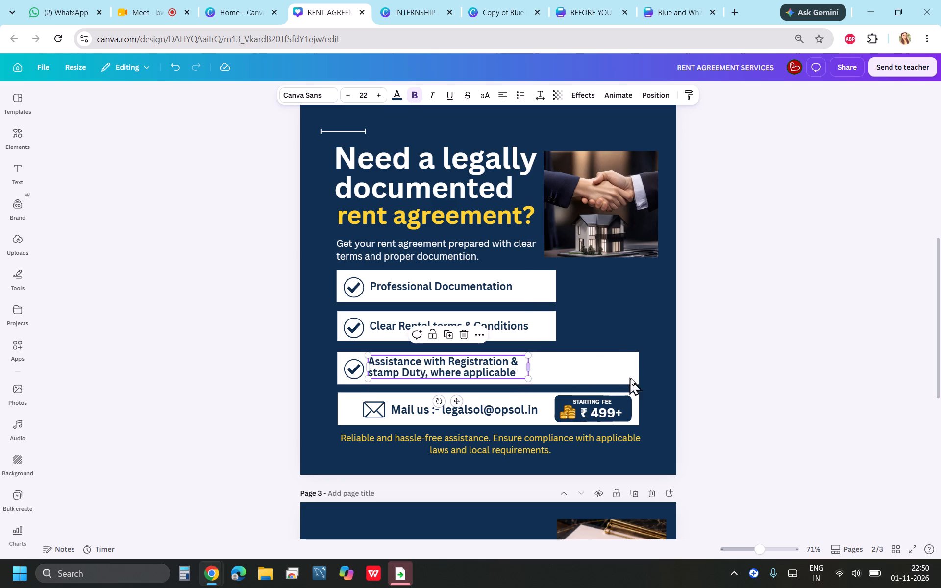
left_click(713, 360)
Narrow the white box behind the "Assistance with Registration" text to about 639 wide, close to the boxes above.
left_click(572, 369)
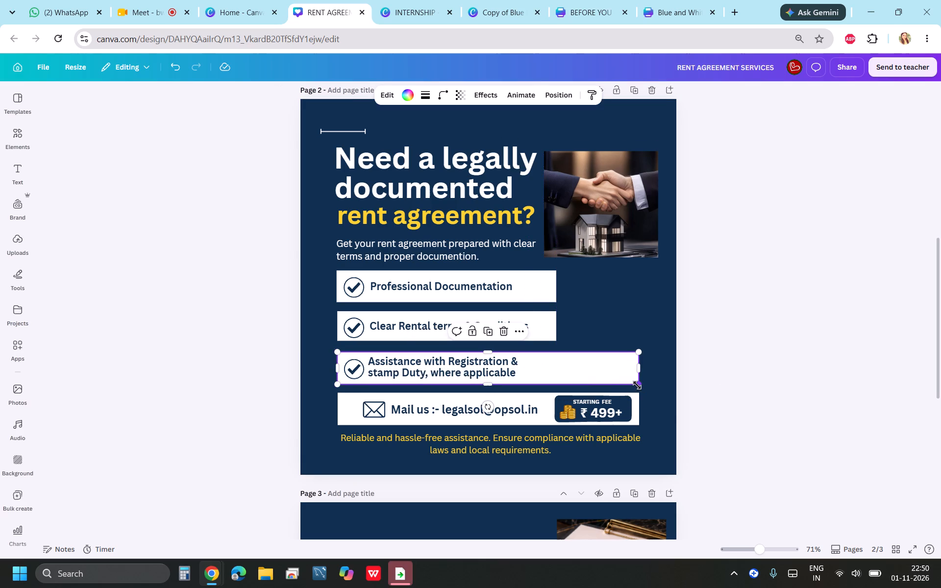
left_click_drag(637, 385, 558, 382)
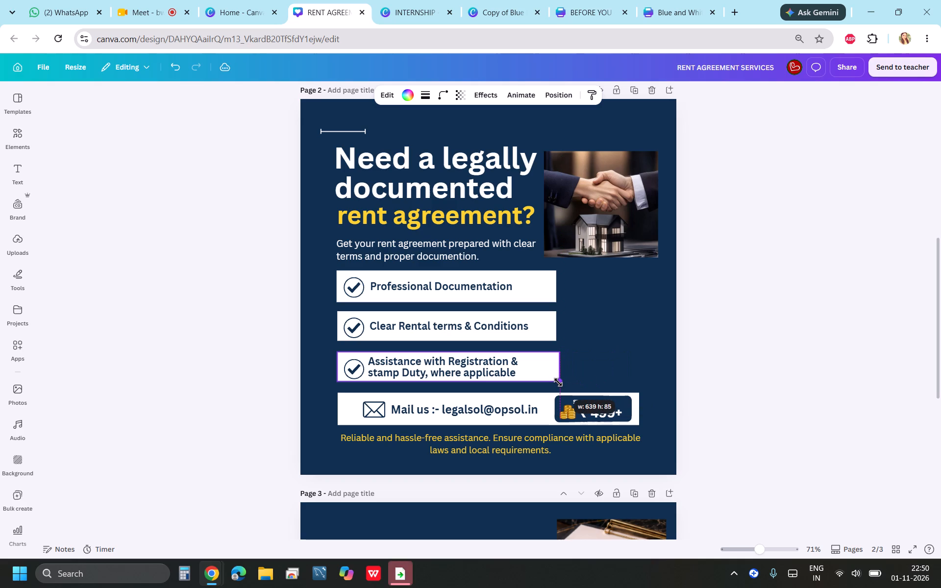
left_click_drag(558, 382, 555, 382)
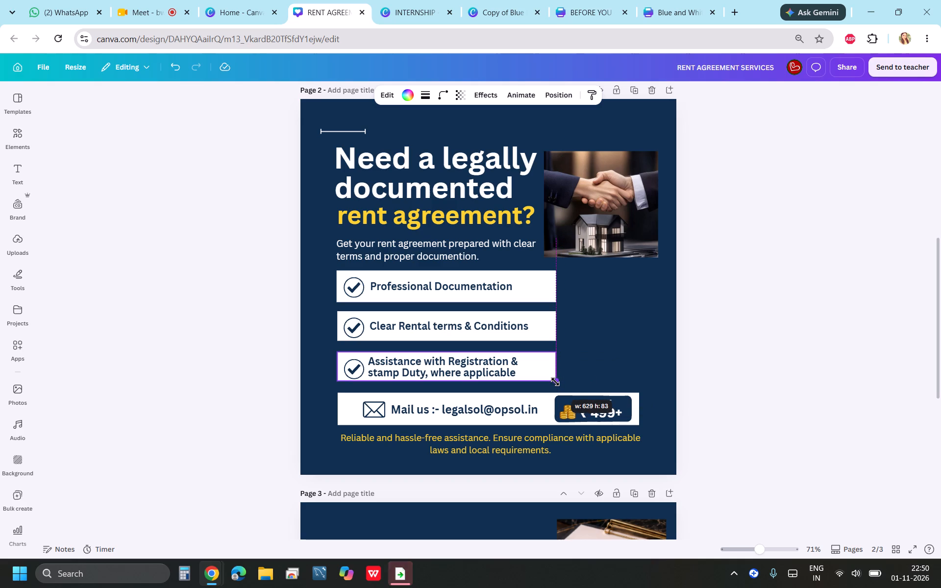
left_click_drag(555, 382, 559, 383)
left_click(761, 374)
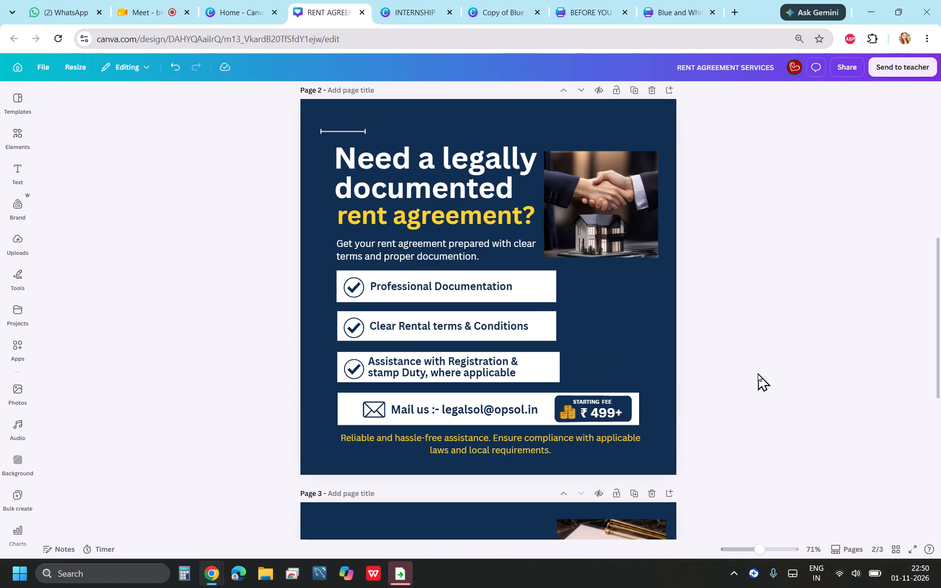
Nudge the "Assistance with Registration" text slightly right to line up with the text of the checklist item above.
left_click(466, 363)
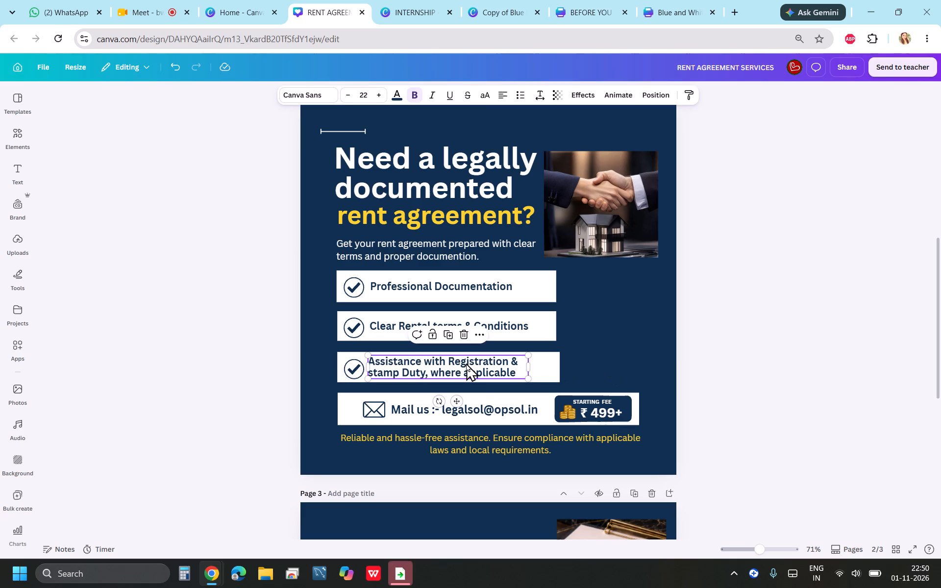
key("Right")
key("Right")
key("Right")
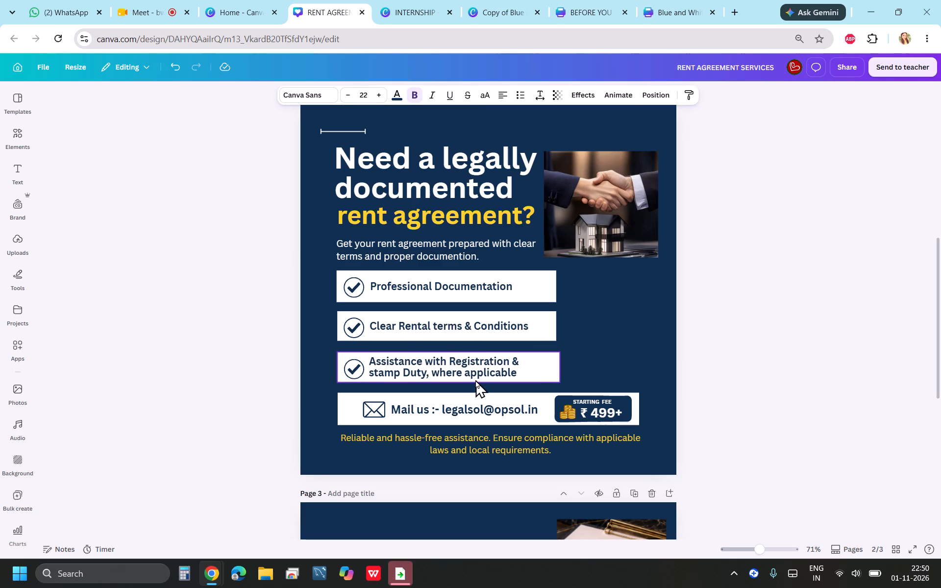
key("Right")
key("Right")
left_click(771, 295)
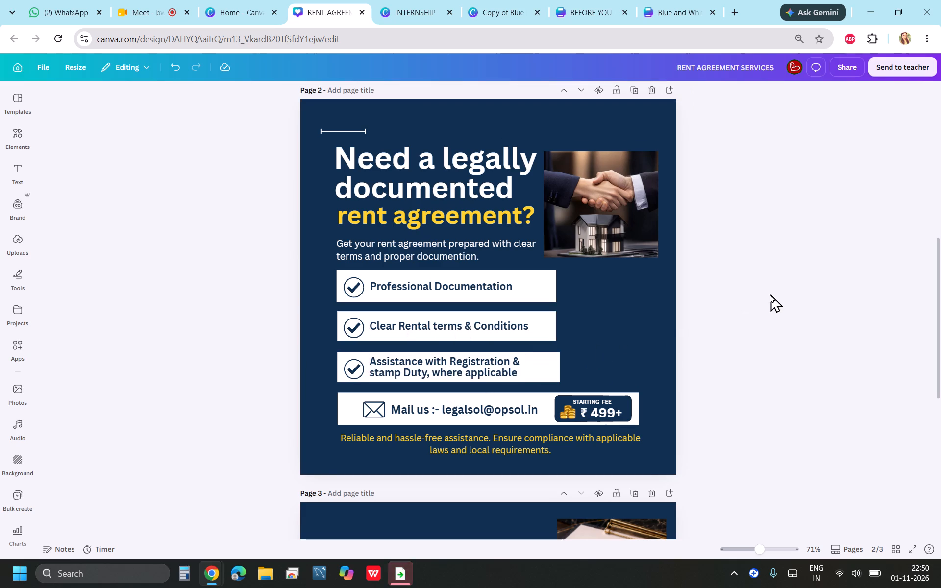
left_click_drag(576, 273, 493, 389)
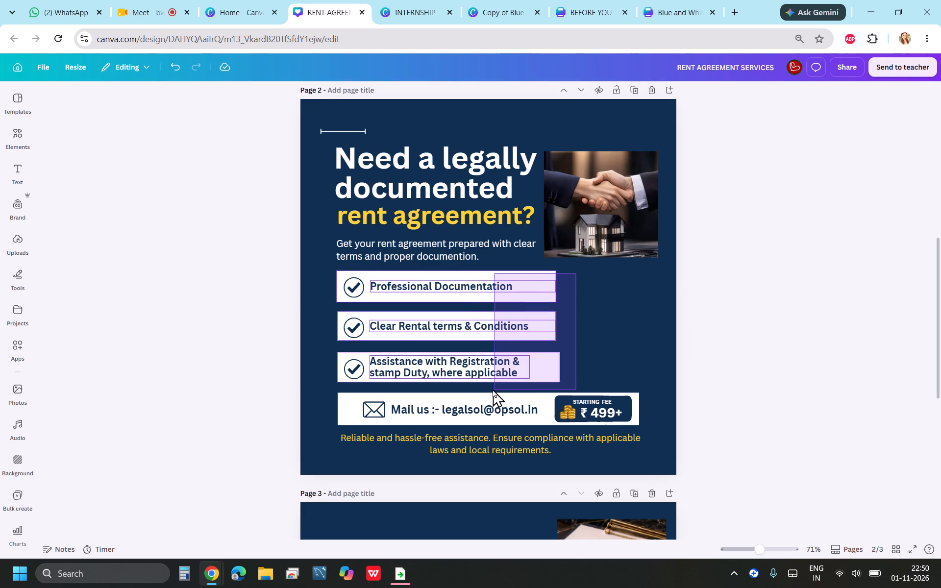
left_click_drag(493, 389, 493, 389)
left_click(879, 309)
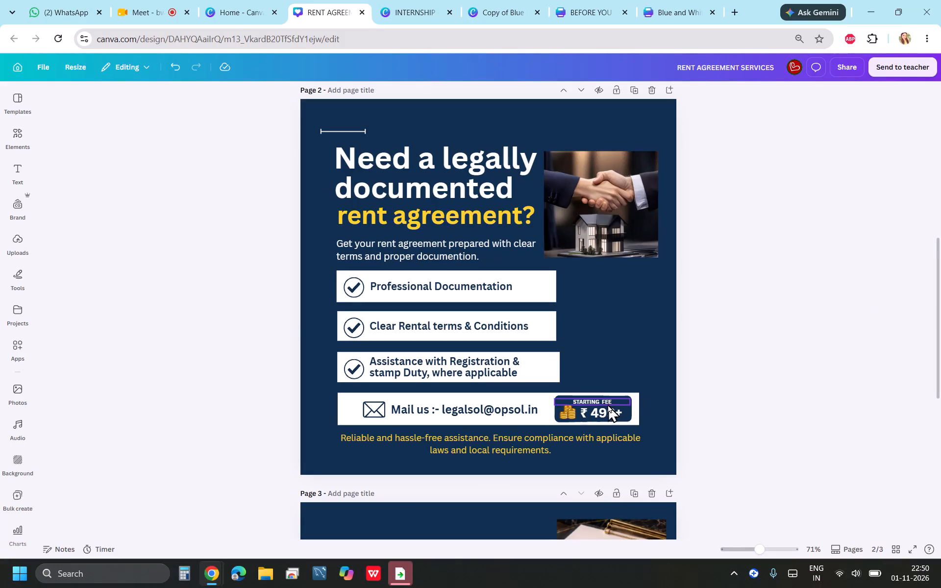
Extend the yellow closing sentence on page 2 so it ends "local requirements with OPS Legal Solutions.".
left_click(477, 439)
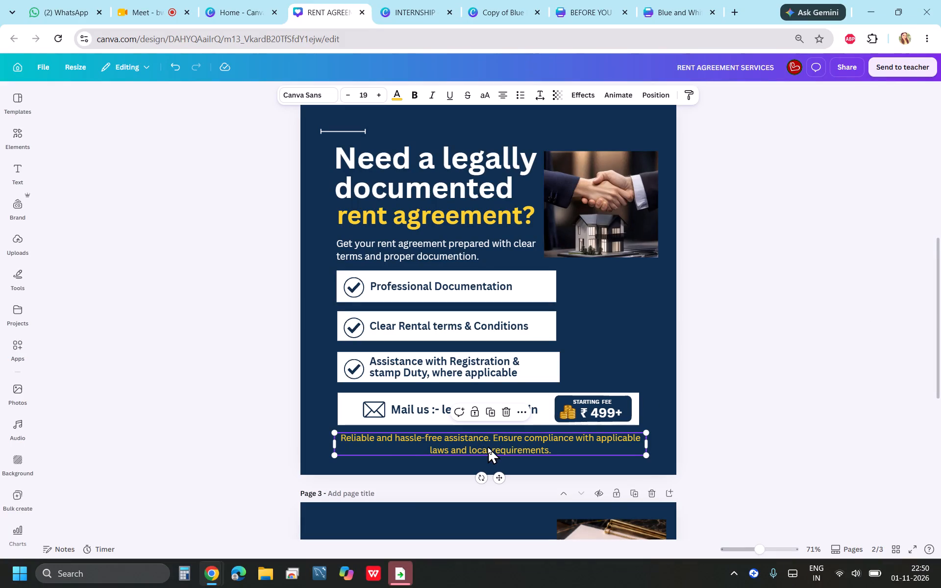
double_click(556, 448)
left_click(555, 447)
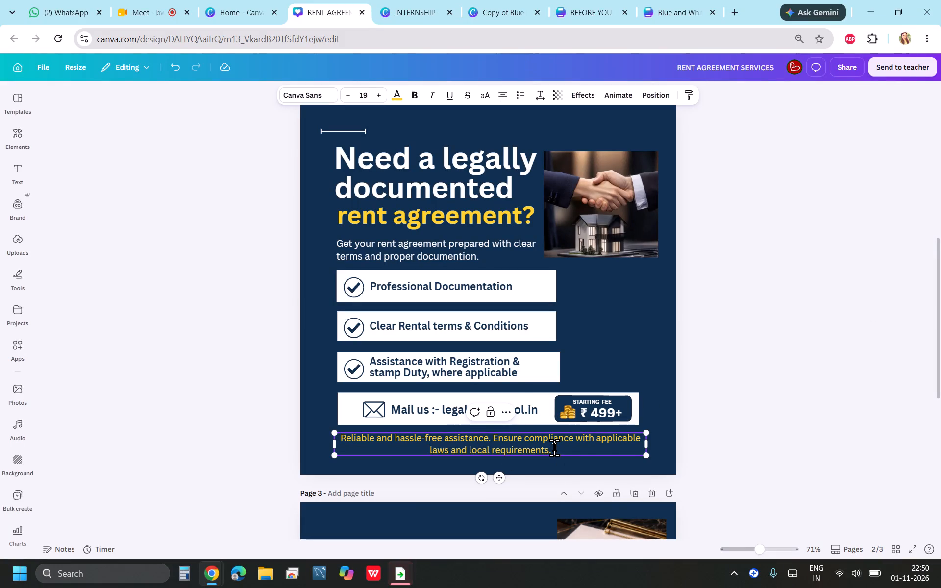
key("space")
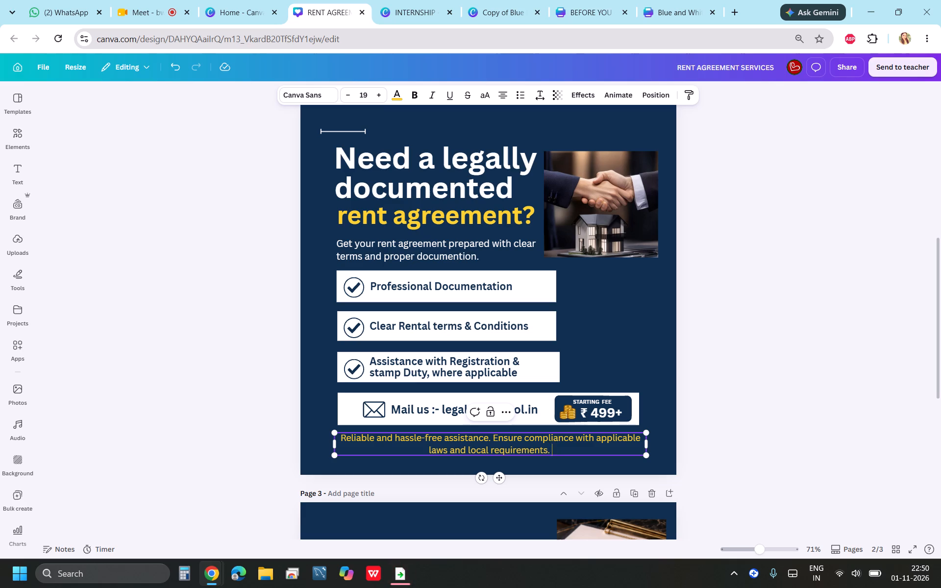
key("BackSpace")
key("BackSpace")
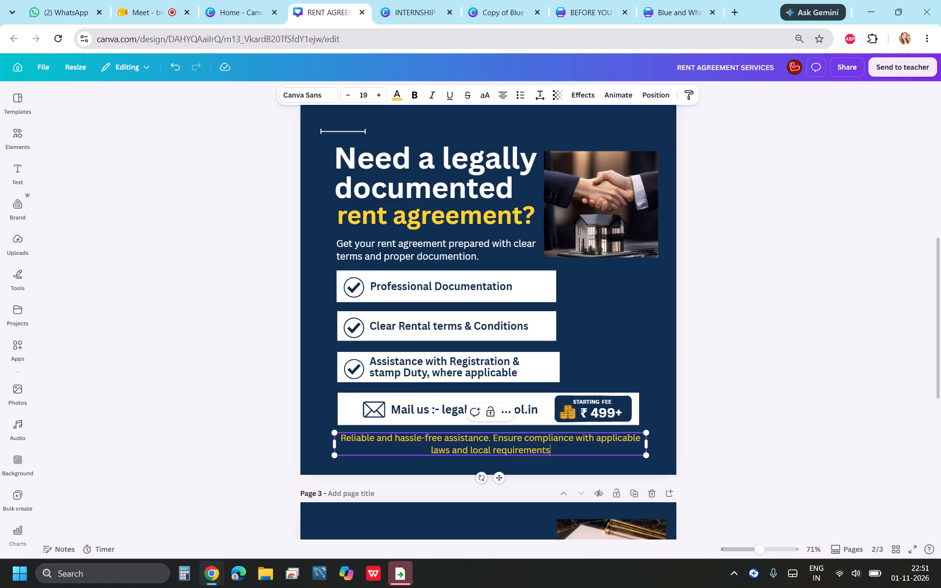
key("space")
type("with")
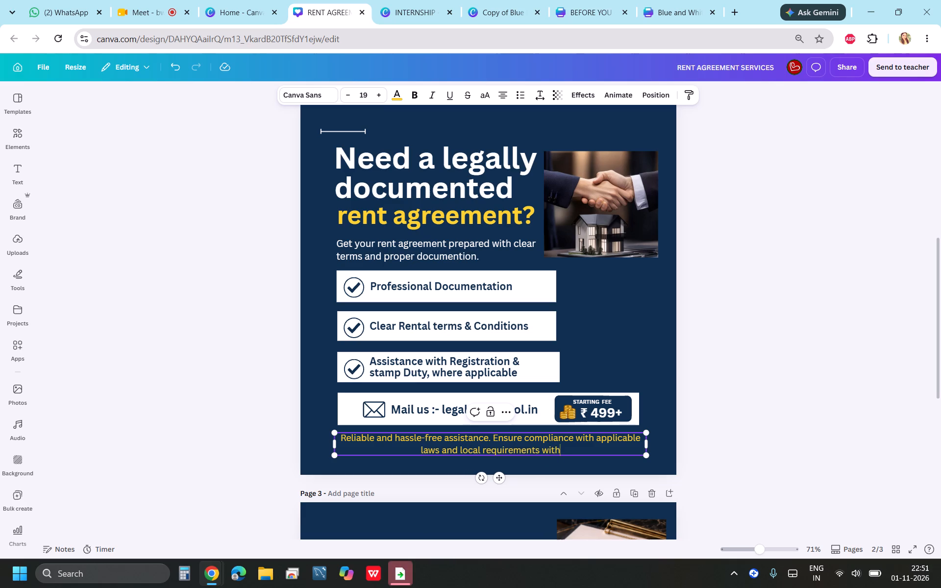
key("space")
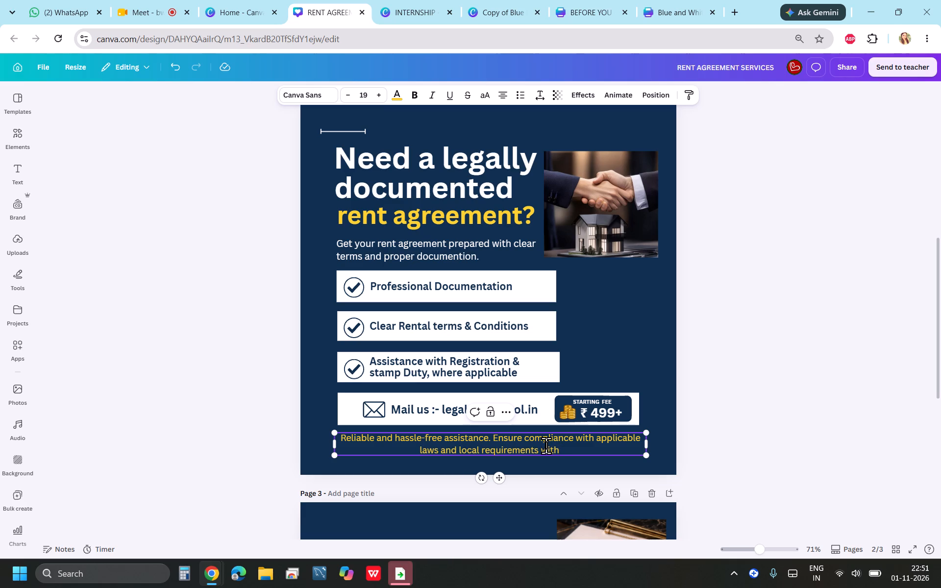
type("OP")
key("shift+a")
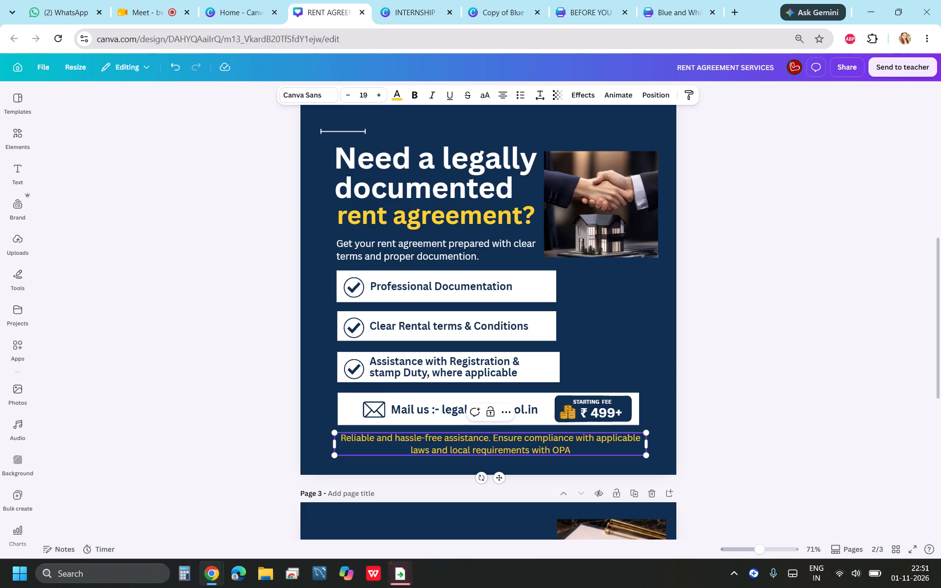
key("shift+BackSpace")
type("S")
key("space")
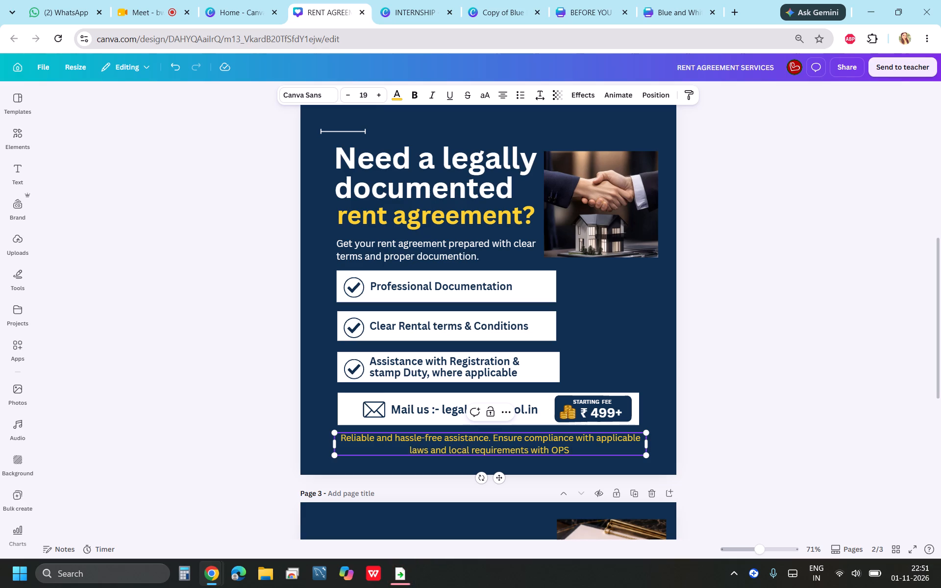
type("lega")
type("l s")
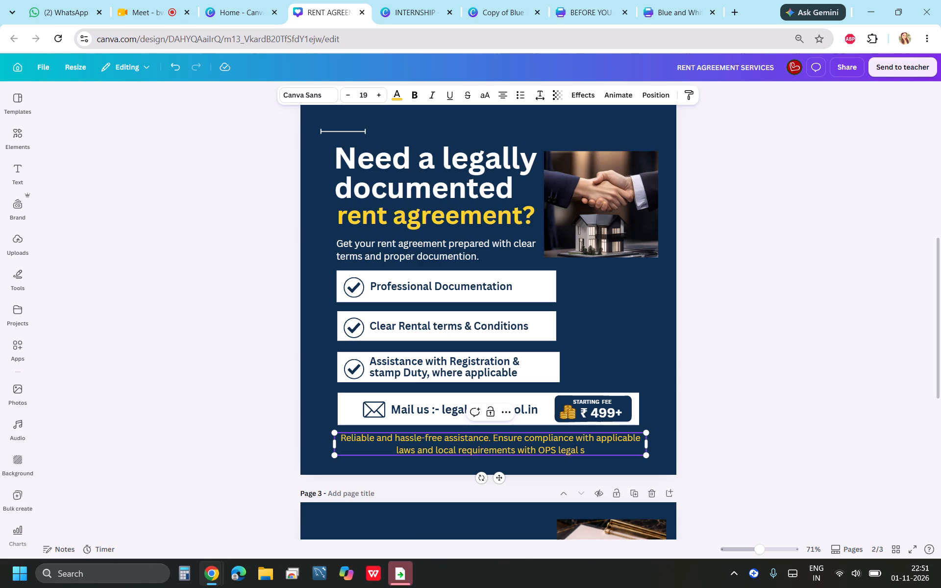
key("BackSpace")
key("BackSpace")
key("BackSpace")
key("BackSpace")
key("BackSpace")
key("BackSpace")
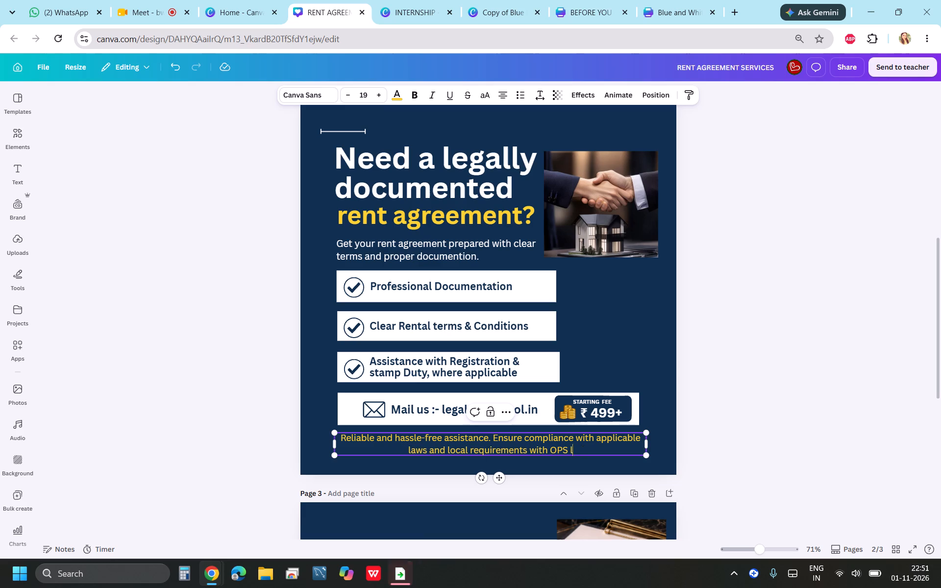
key("BackSpace")
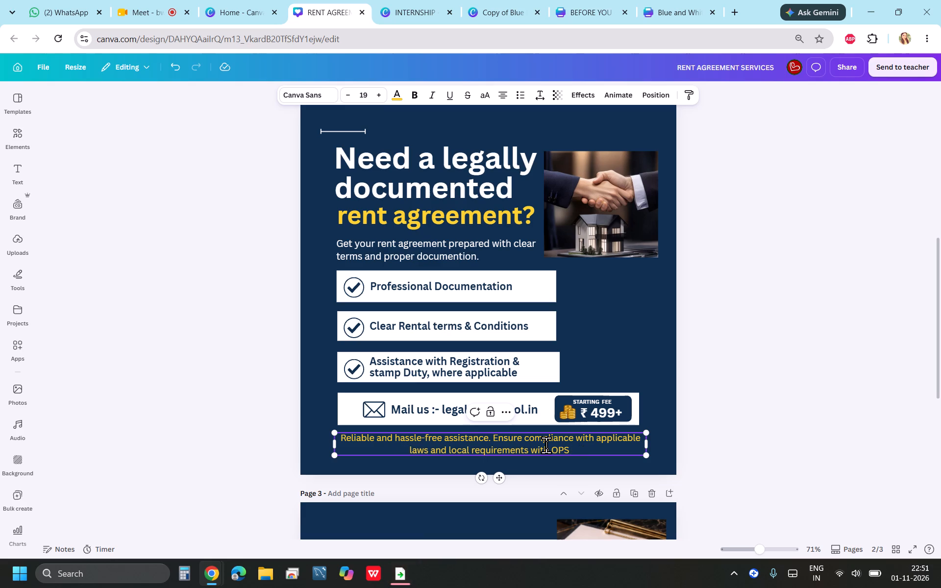
type("Legl")
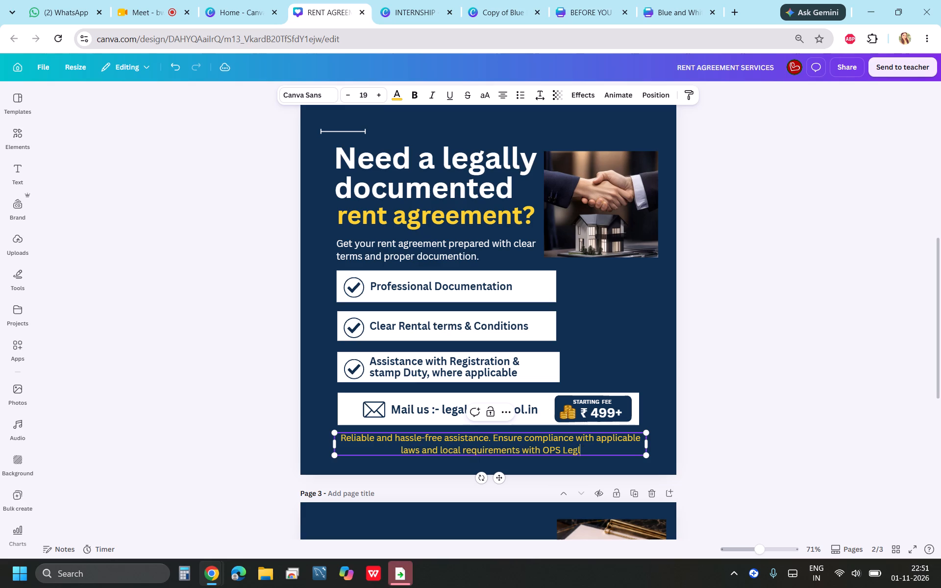
key("BackSpace")
type("al")
key("space")
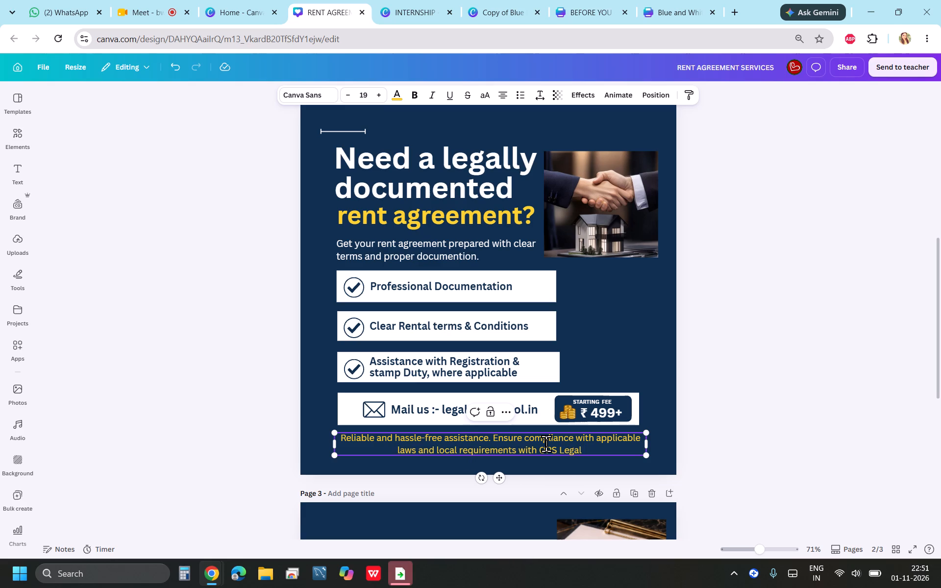
key("shift+s")
type("ol")
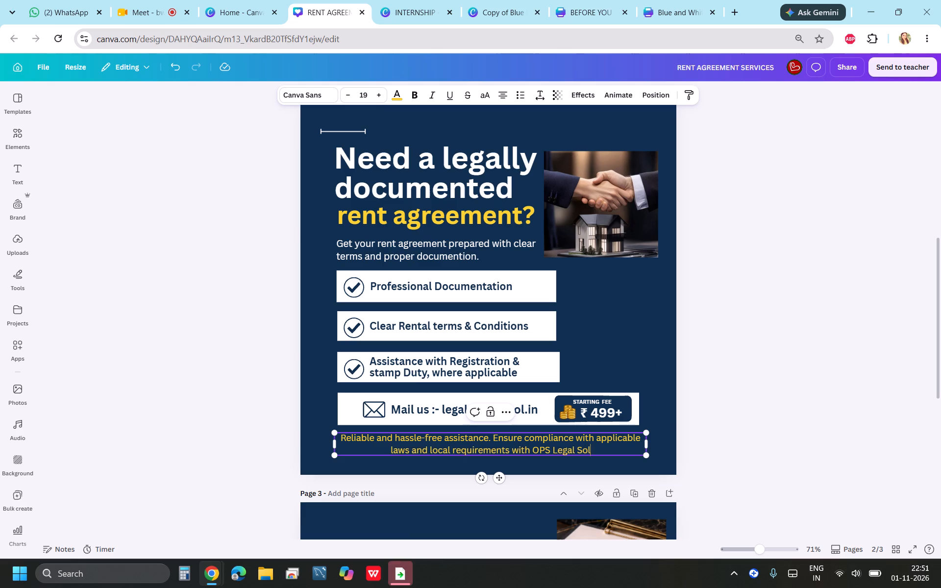
type("ution")
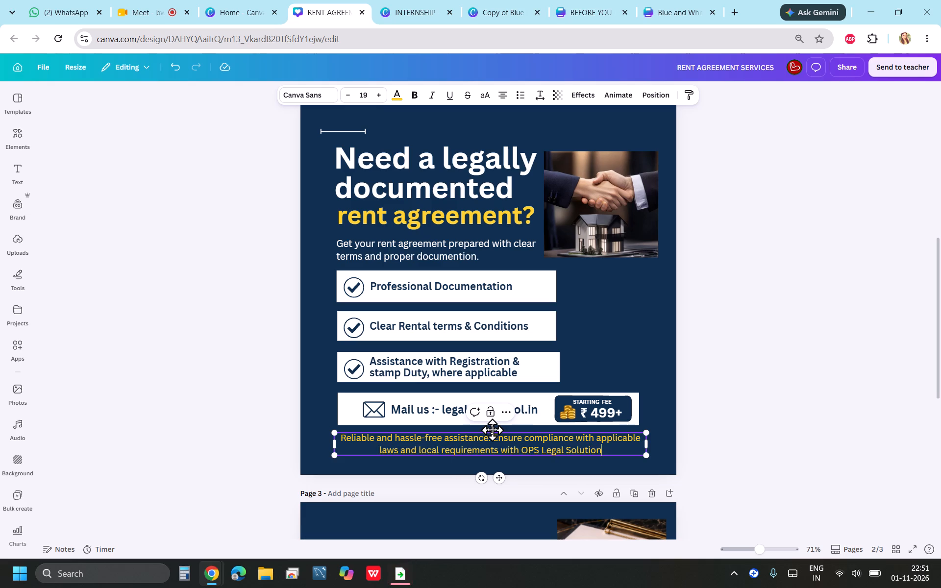
key("s")
key("period")
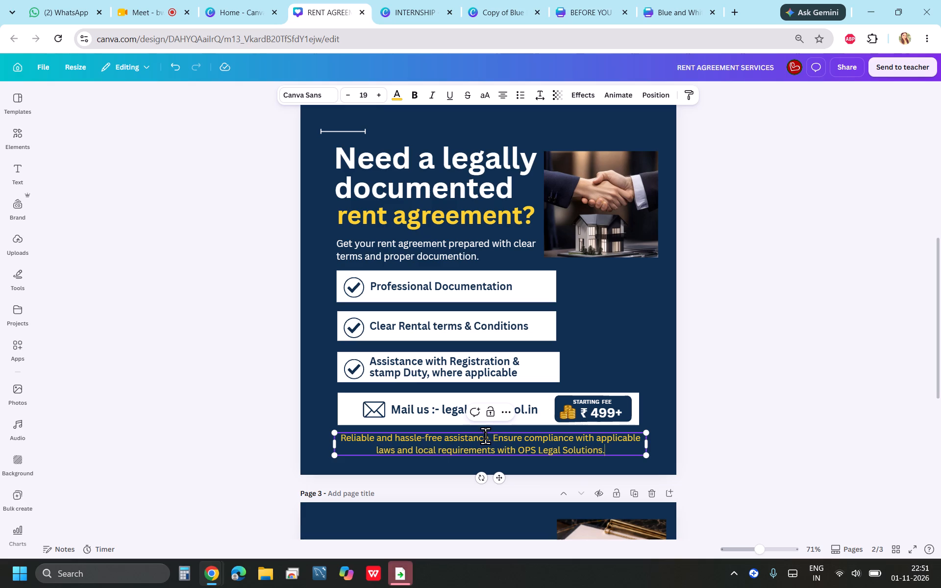
left_click(830, 356)
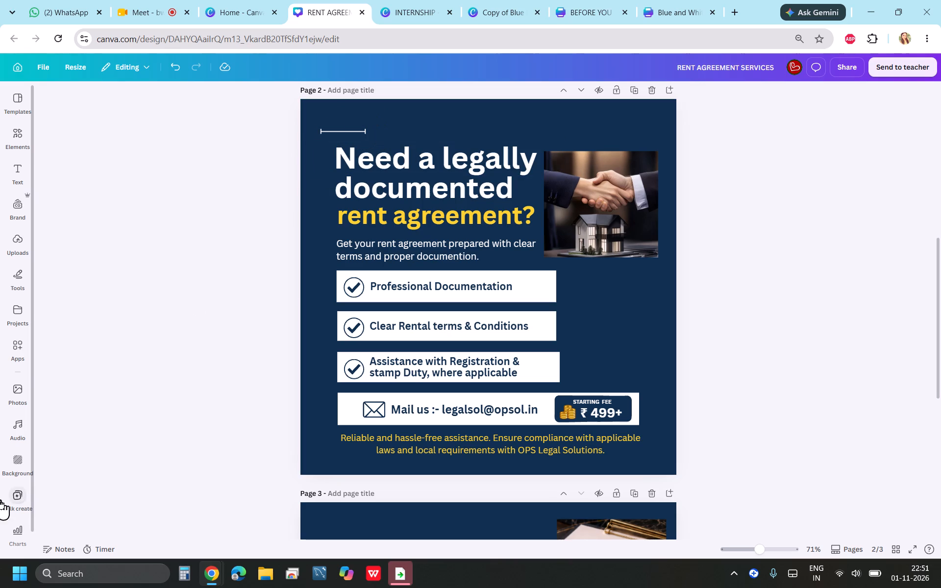
Duplicate page 2 of the rent agreement design.
left_click(632, 91)
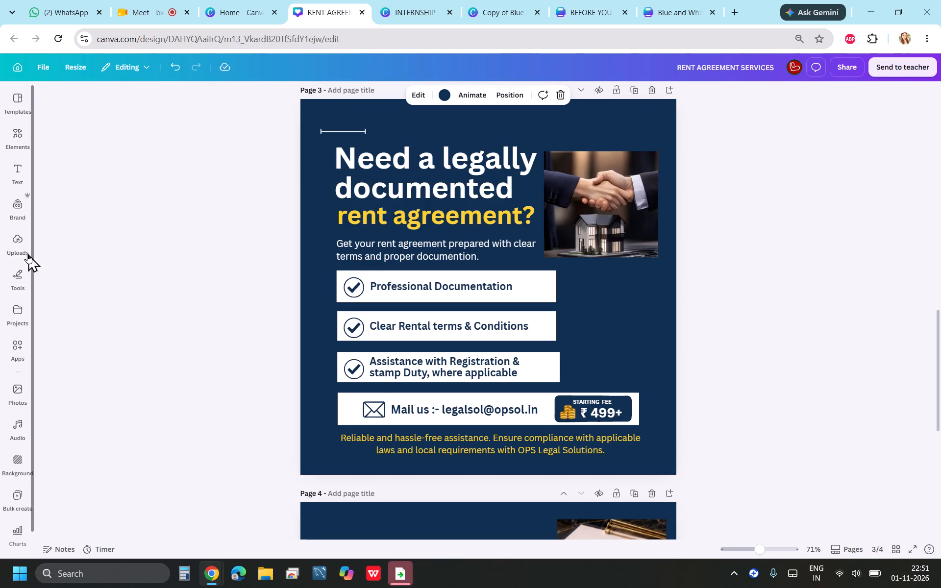
Add the blue OPS hand logo from the uploaded images to page 3, shrink it and place it in the page's upper-left corner.
left_click(17, 240)
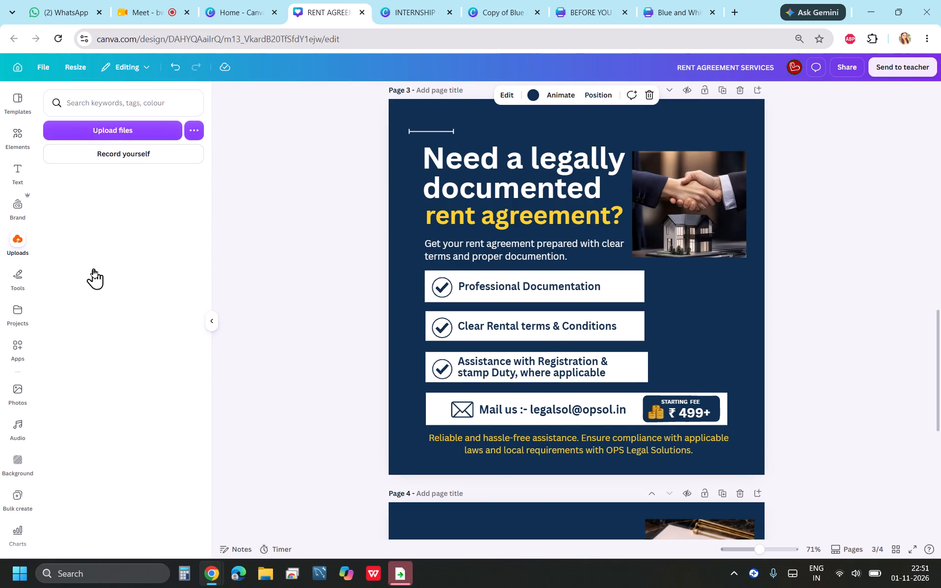
scroll(145, 404, "down", 2)
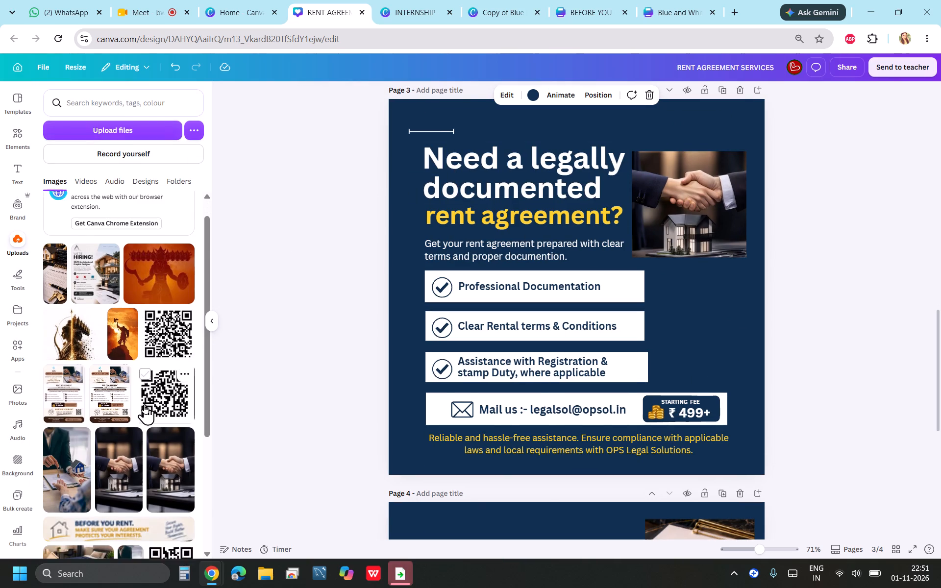
scroll(145, 404, "down", 4)
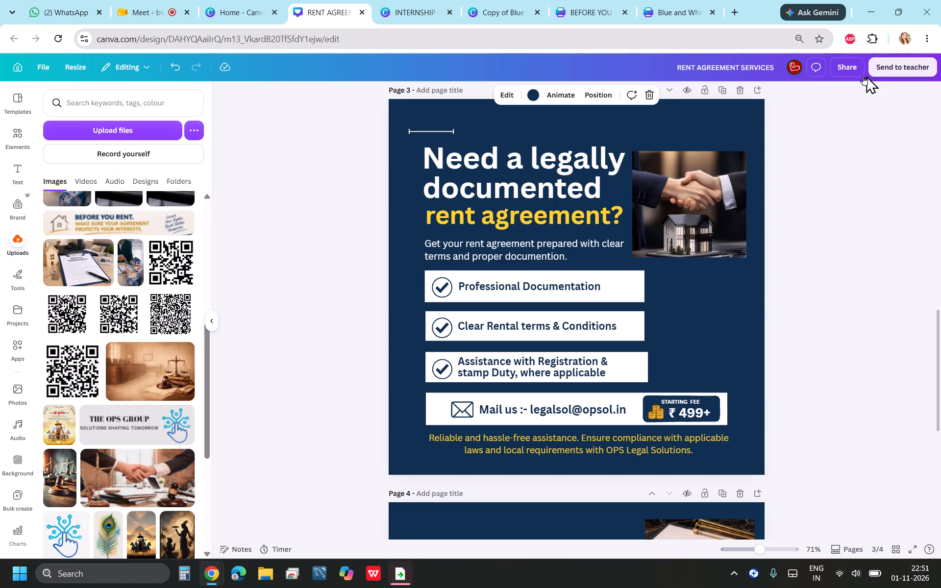
scroll(77, 354, "down", 1)
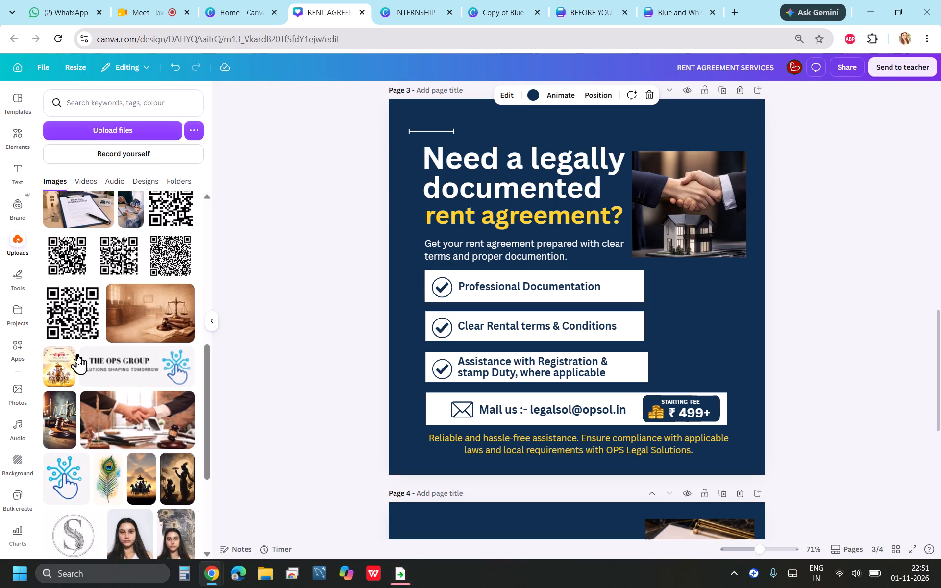
left_click(69, 471)
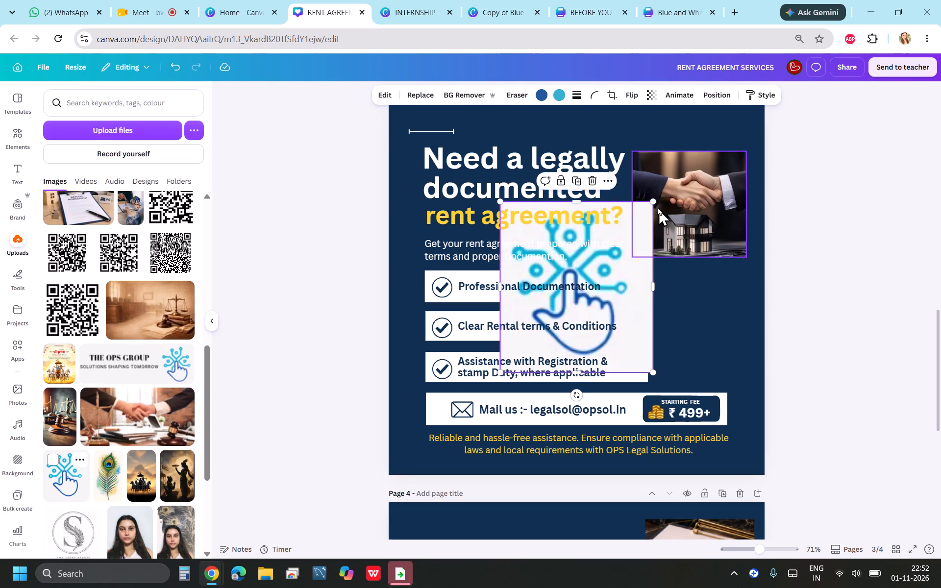
left_click_drag(653, 199, 564, 319)
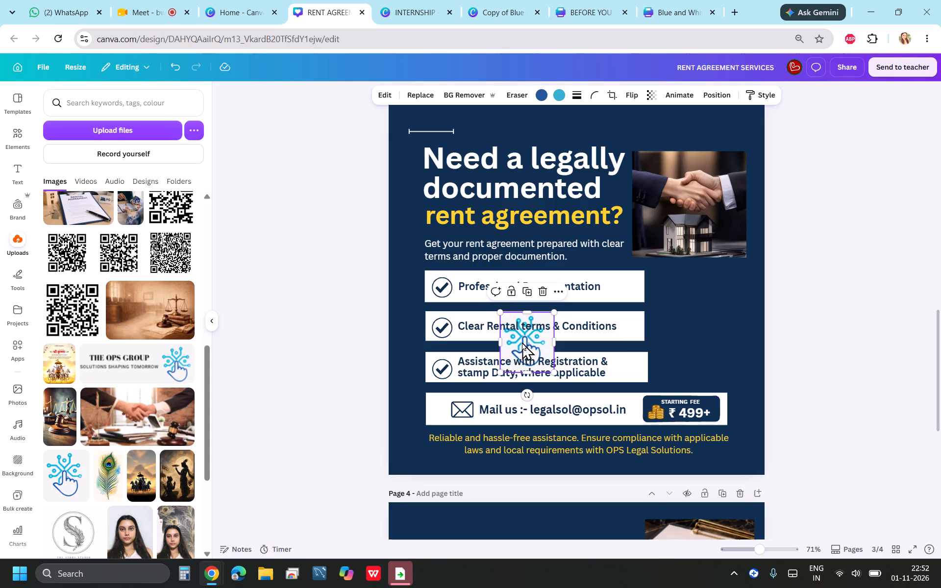
left_click_drag(522, 342, 424, 139)
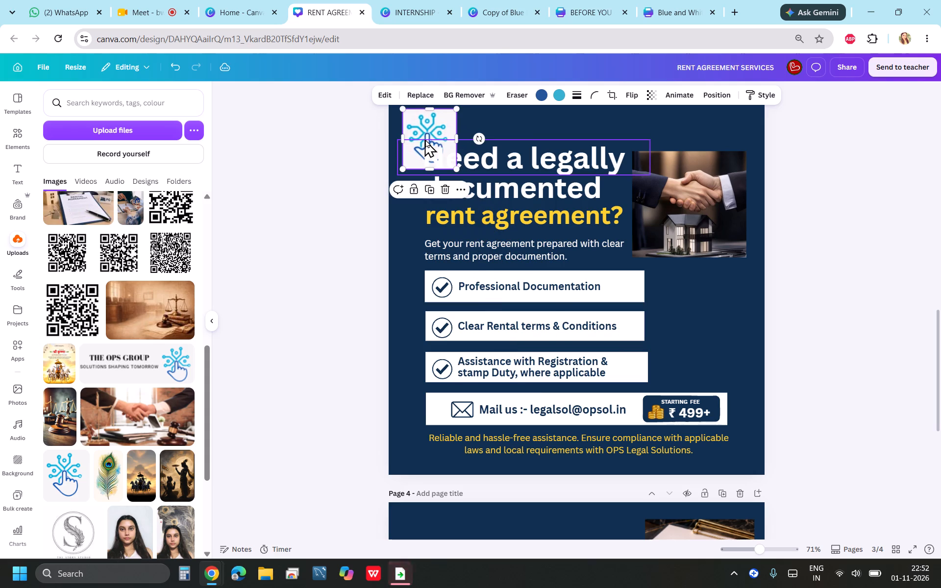
Remove the background of the hand logo on page 3 and shrink it to about 85 wide and 95 high.
left_click(457, 96)
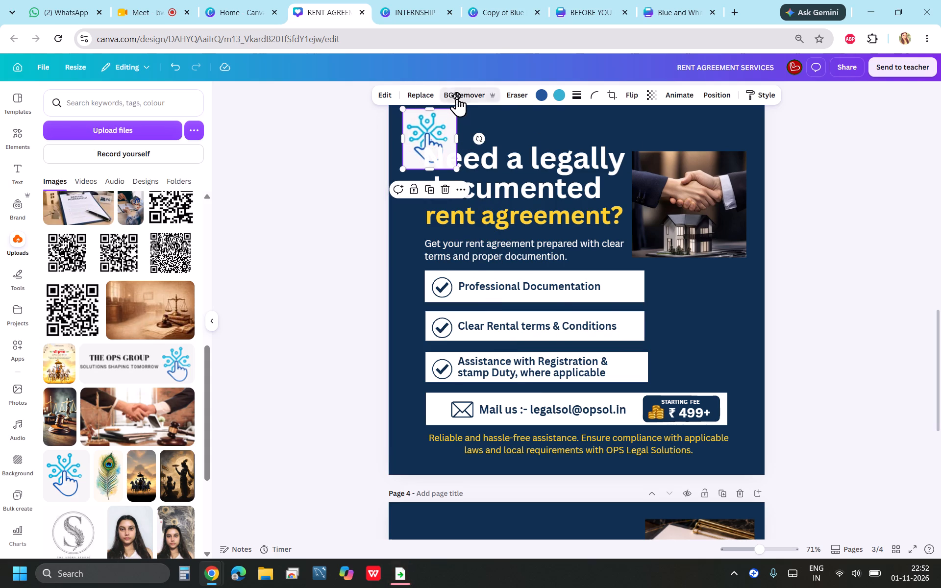
scroll(644, 291, "up", 2)
scroll(641, 291, "down", 1)
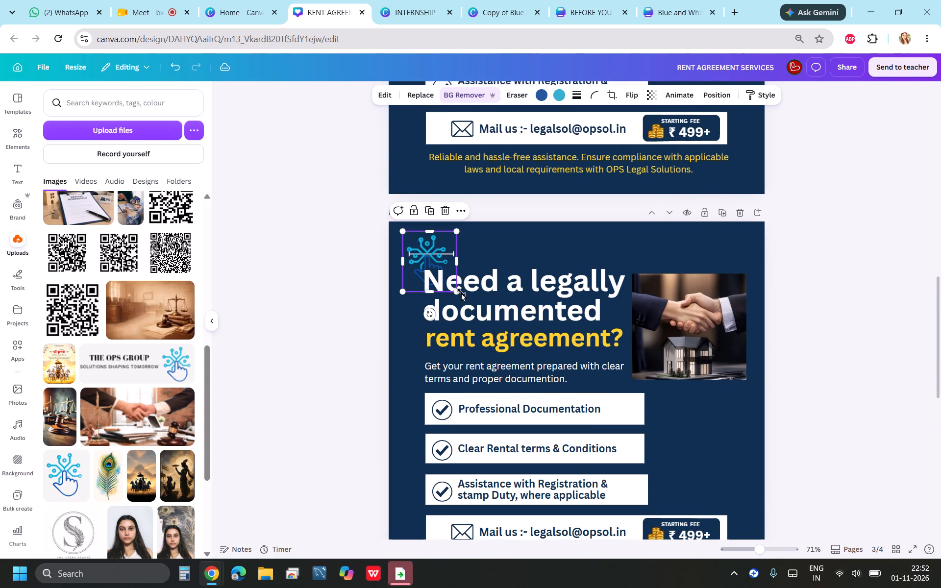
left_click_drag(456, 288, 449, 248)
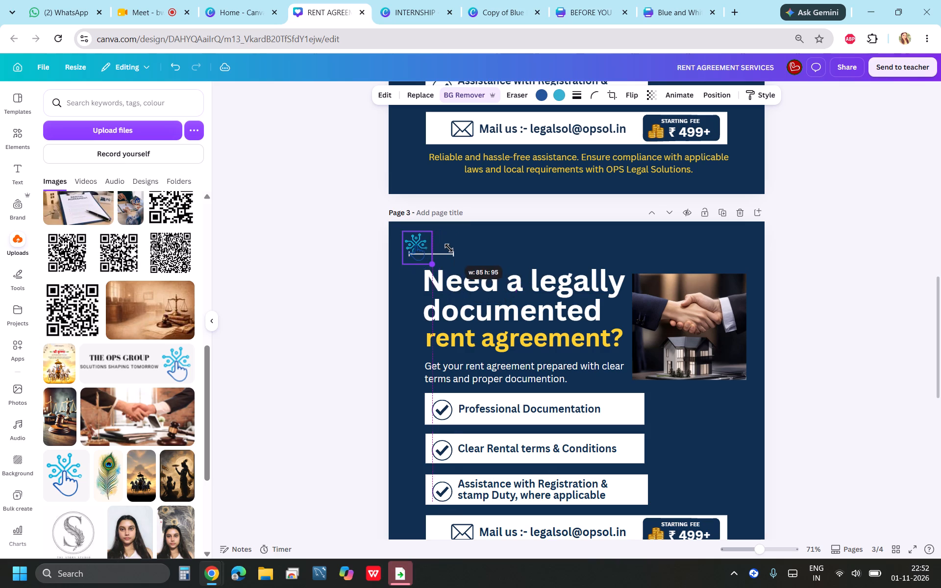
left_click_drag(449, 248, 448, 246)
Delete the short white line beside the logo above the page 3 heading.
left_click(451, 254)
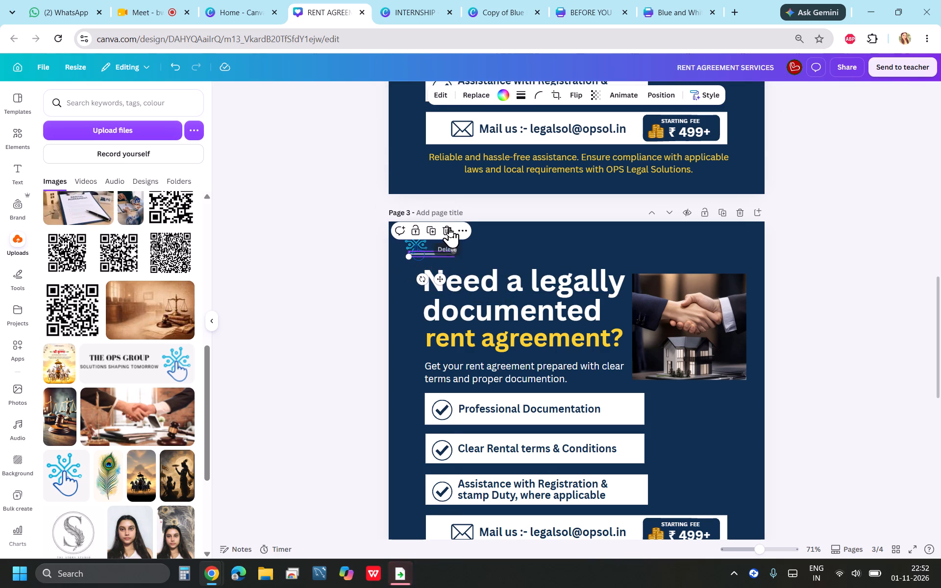
left_click(449, 227)
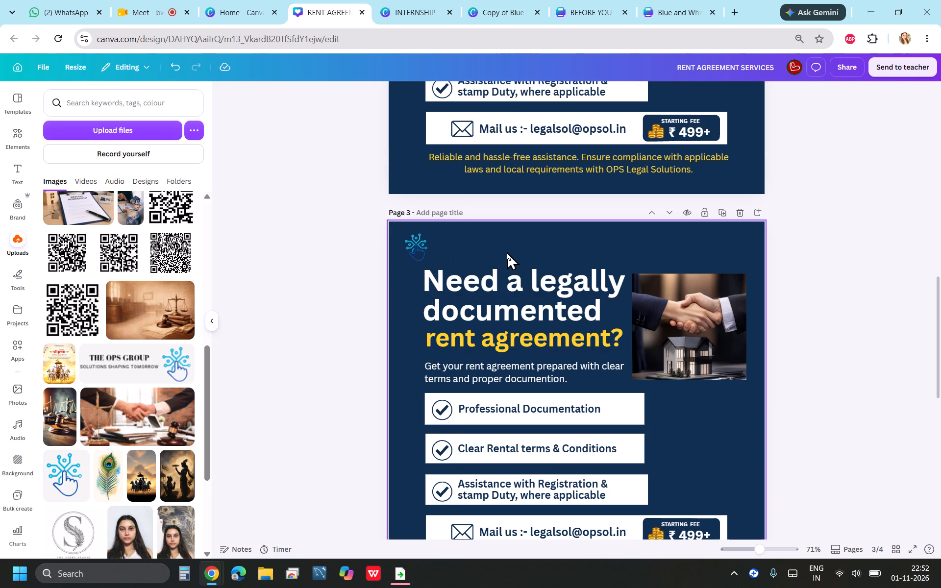
Look through the uploaded images, including the available OPS logo versions.
scroll(26, 393, "down", 2)
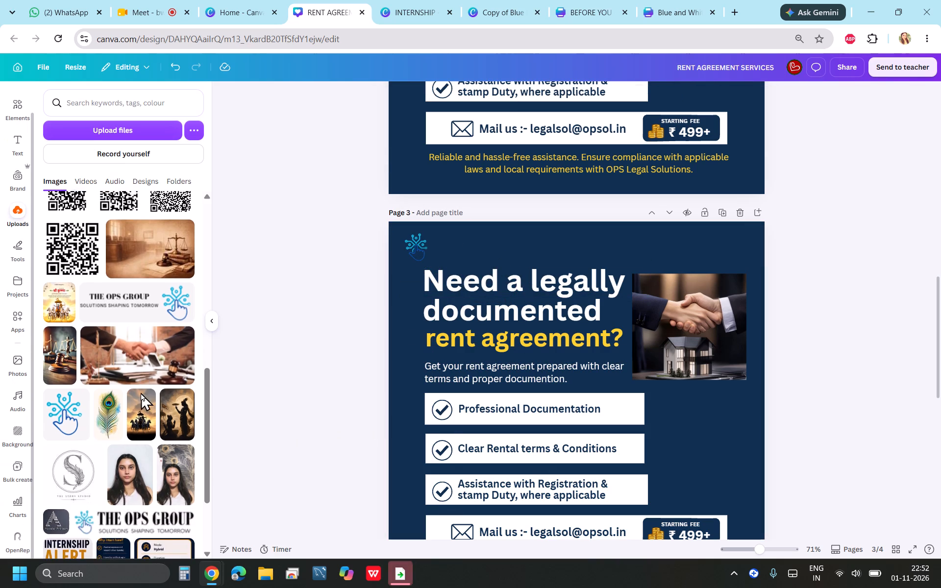
scroll(140, 392, "down", 3)
scroll(138, 389, "up", 2)
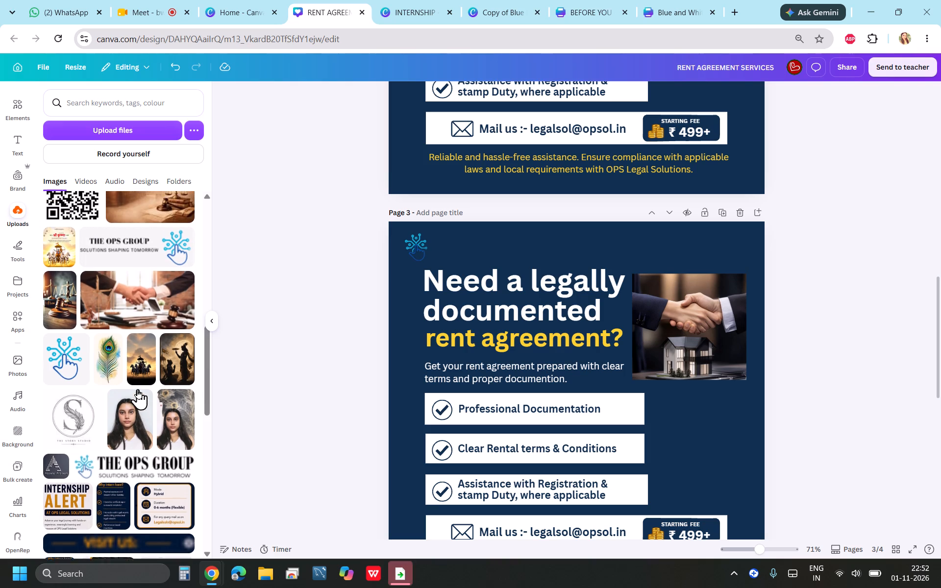
scroll(138, 389, "up", 2)
scroll(138, 389, "down", 1)
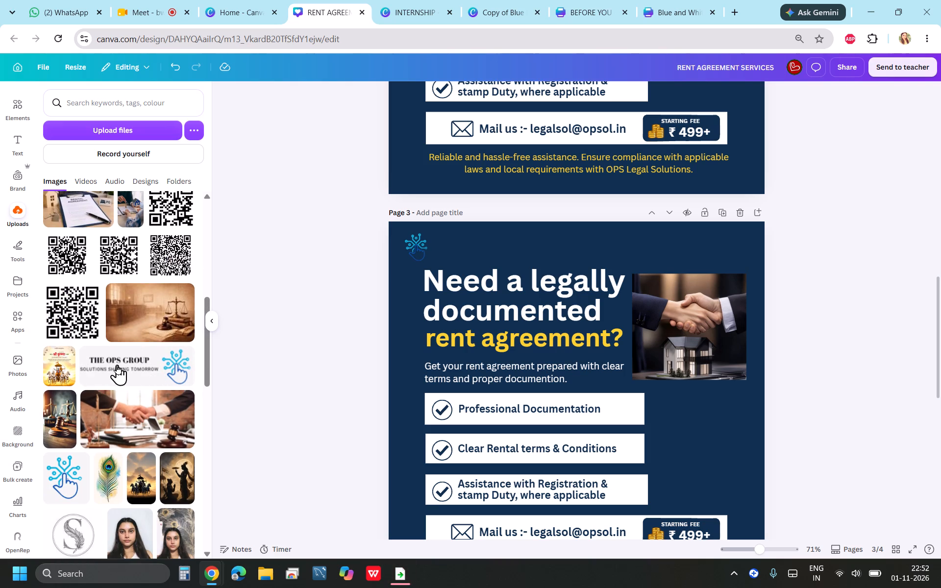
scroll(149, 337, "down", 4)
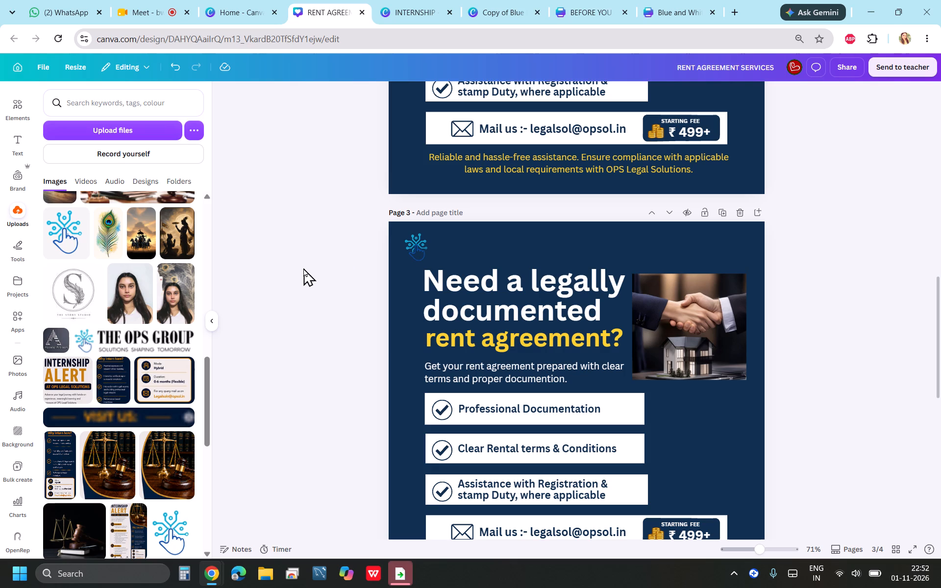
Open the OPS Legal Solutions website, legal.opsol.in, in a new browser tab to check its branding.
left_click(732, 11)
left_click(427, 39)
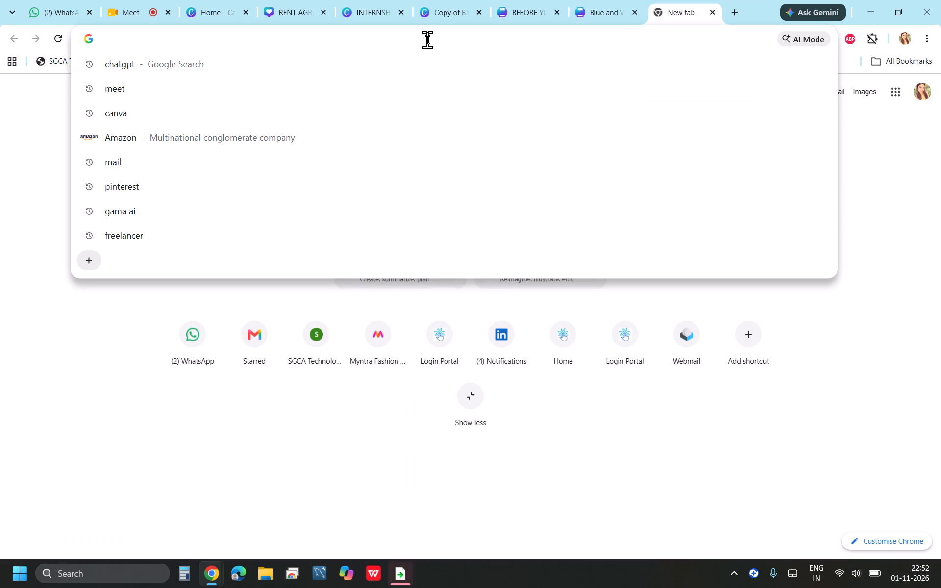
type("le")
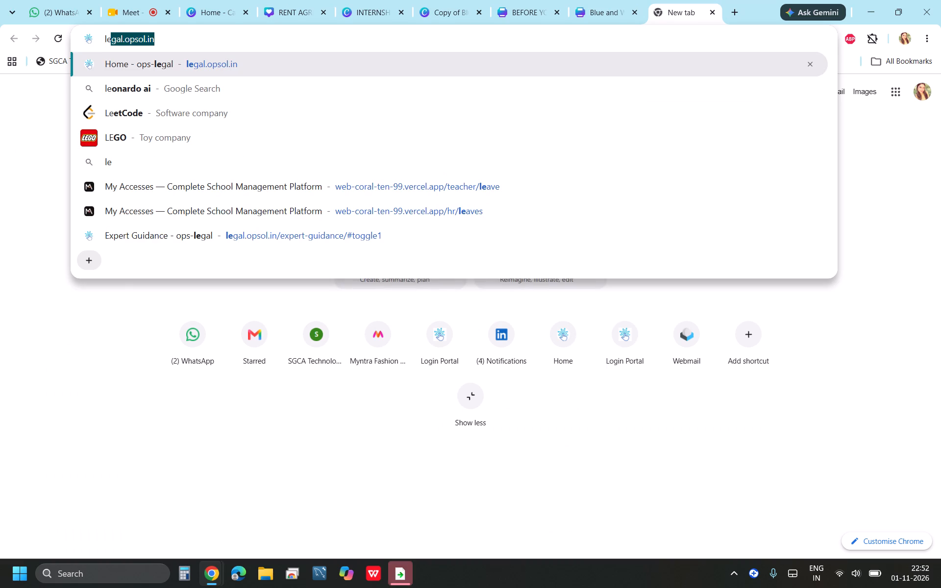
left_click(359, 66)
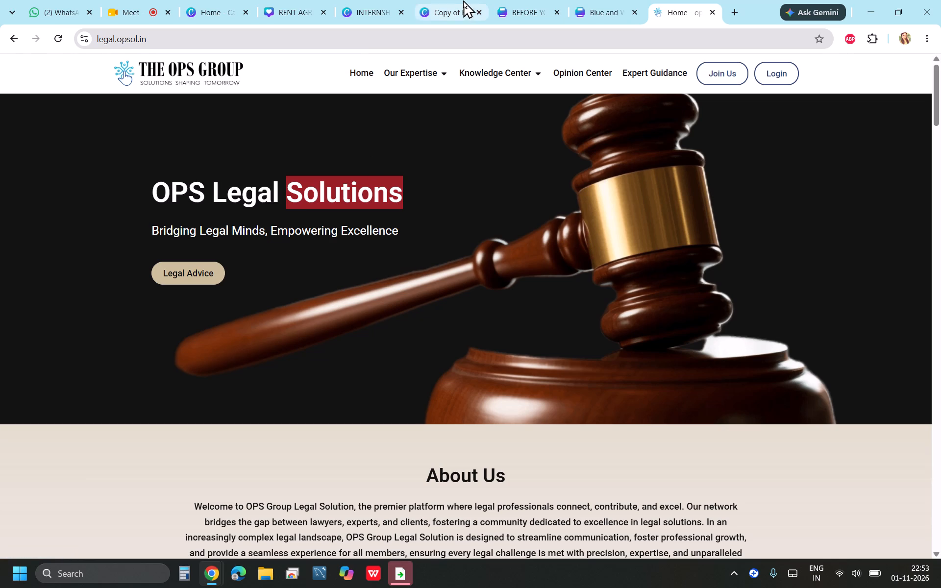
Examine how the OPS logo and name are laid out in the internship certificate, rent agreement flyer and trifold brochure designs.
left_click(599, 9)
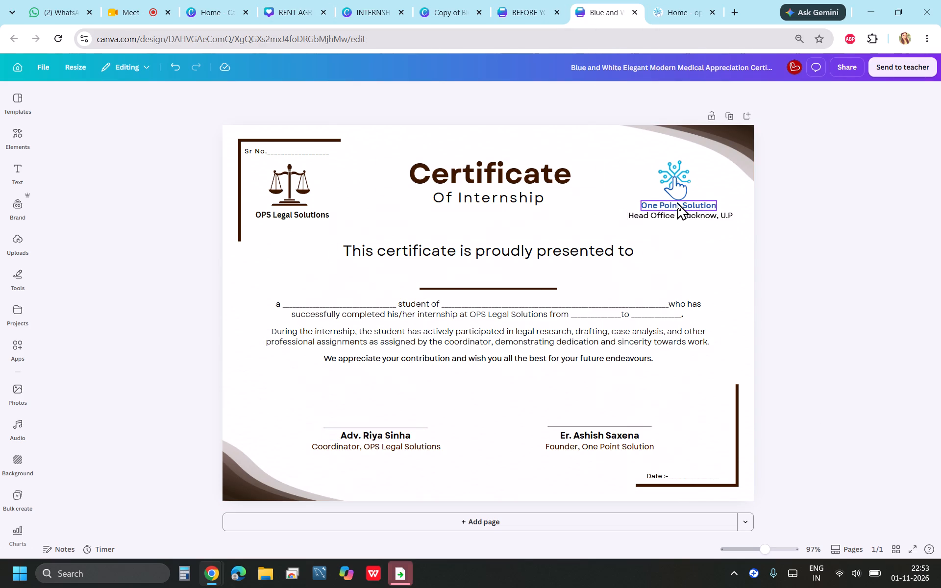
left_click(519, 1)
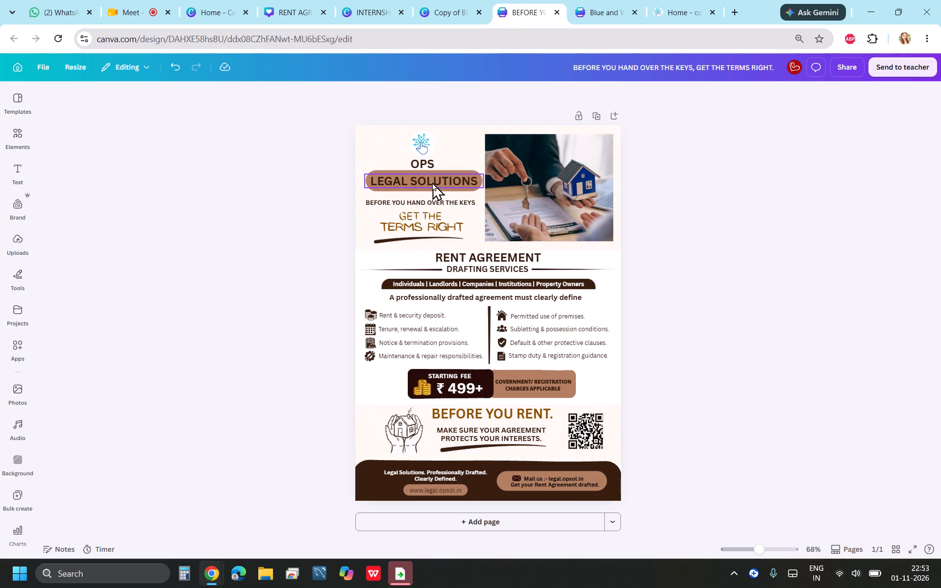
left_click(439, 5)
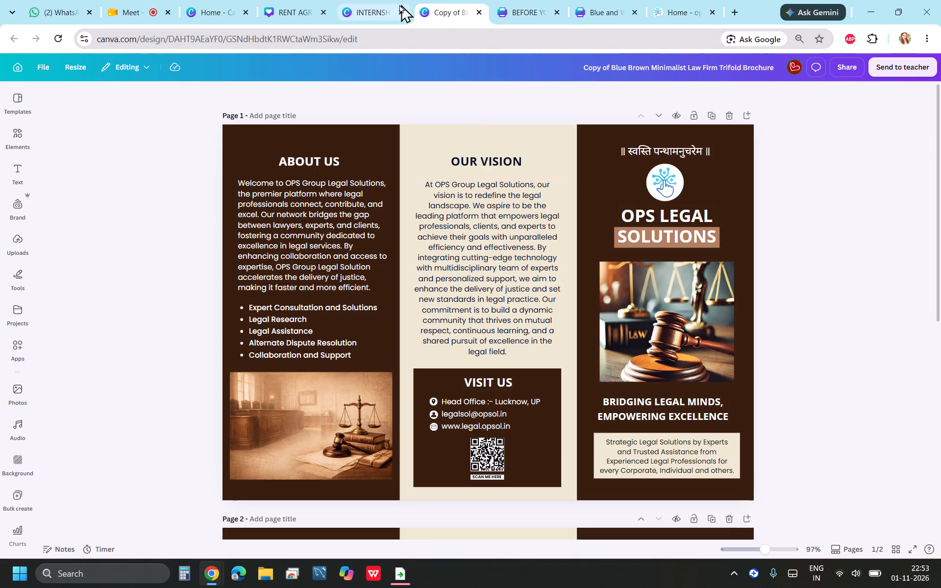
Copy the "OPS Legal Solutions" text from the internship certificate onto page 3 of RENT AGREEMENT SERVICES, beside the hand logo.
left_click(602, 6)
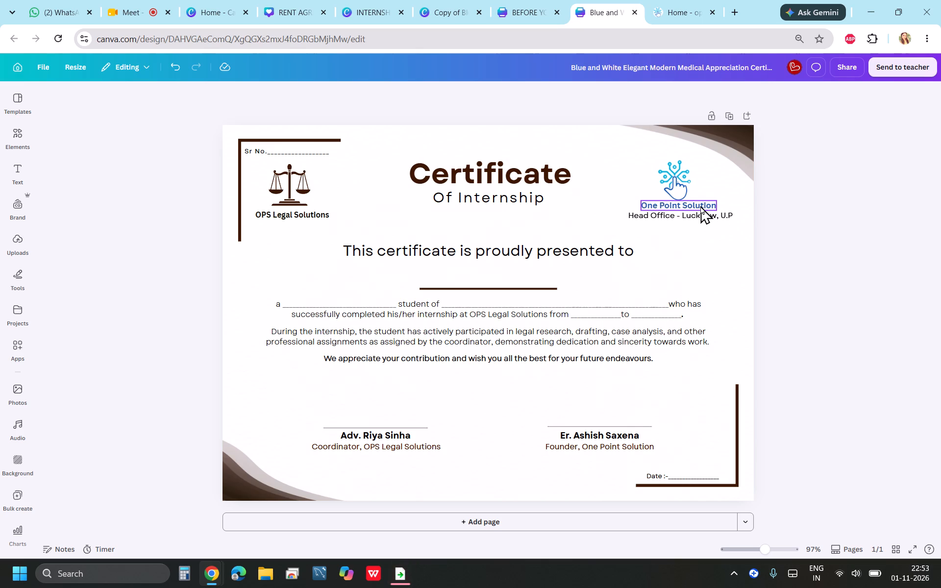
left_click(328, 214)
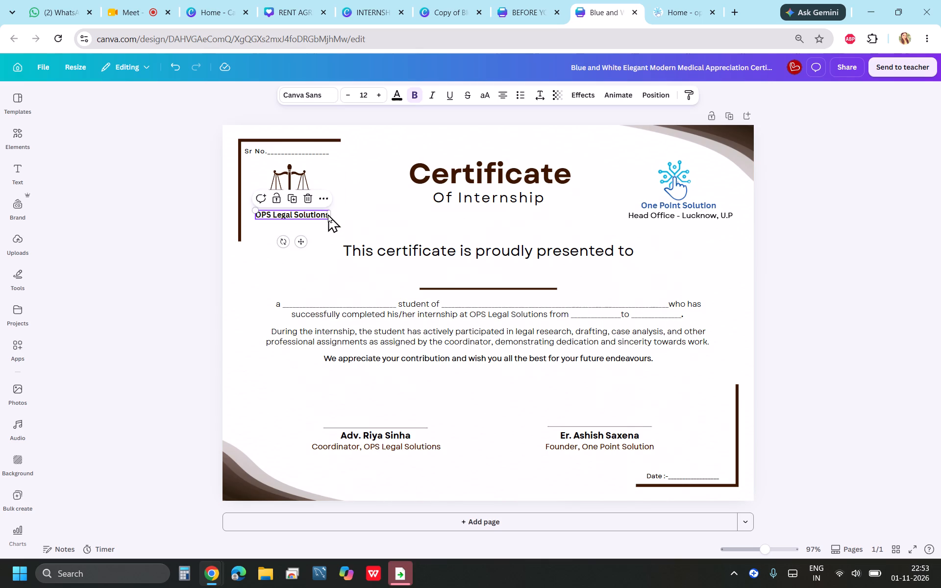
key("ctrl+c")
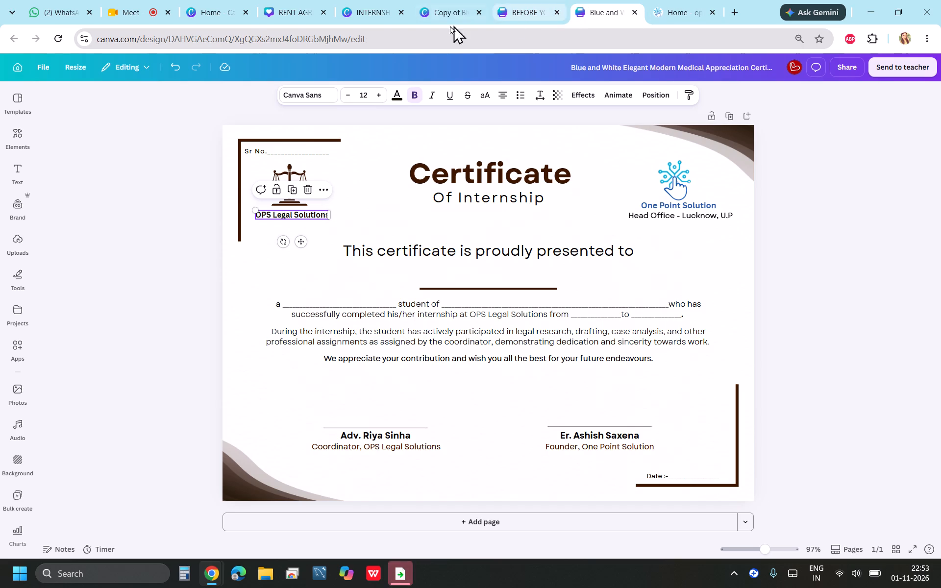
left_click(300, 8)
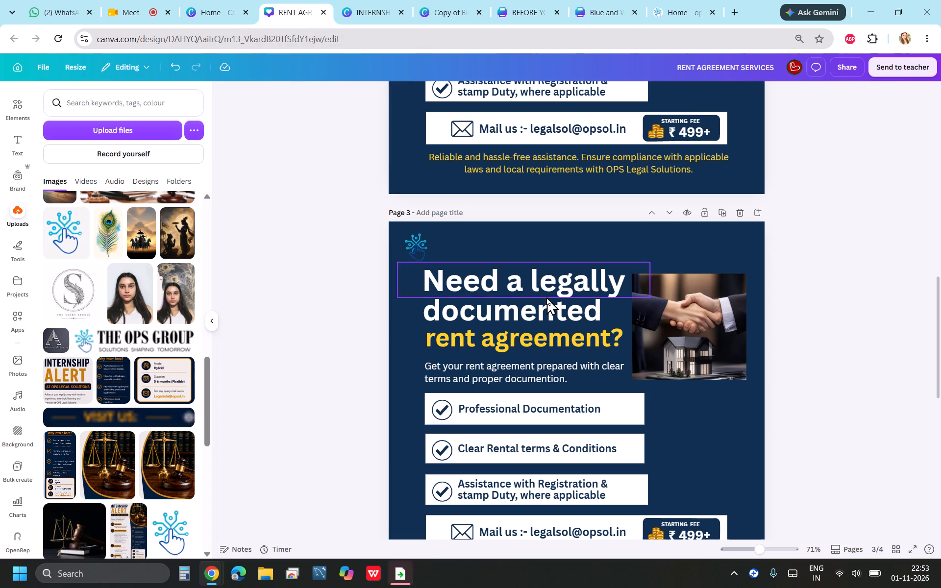
key("ctrl+v")
left_click_drag(448, 313, 468, 274)
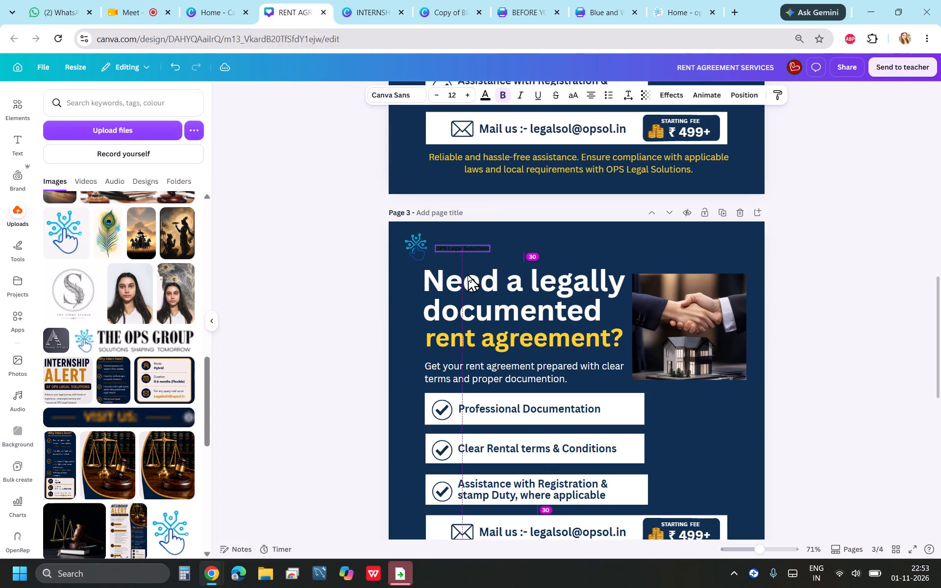
left_click_drag(468, 274, 466, 274)
Increase the font size of the "OPS Legal Solutions" text on page 3 to 21.
triple_click(470, 96)
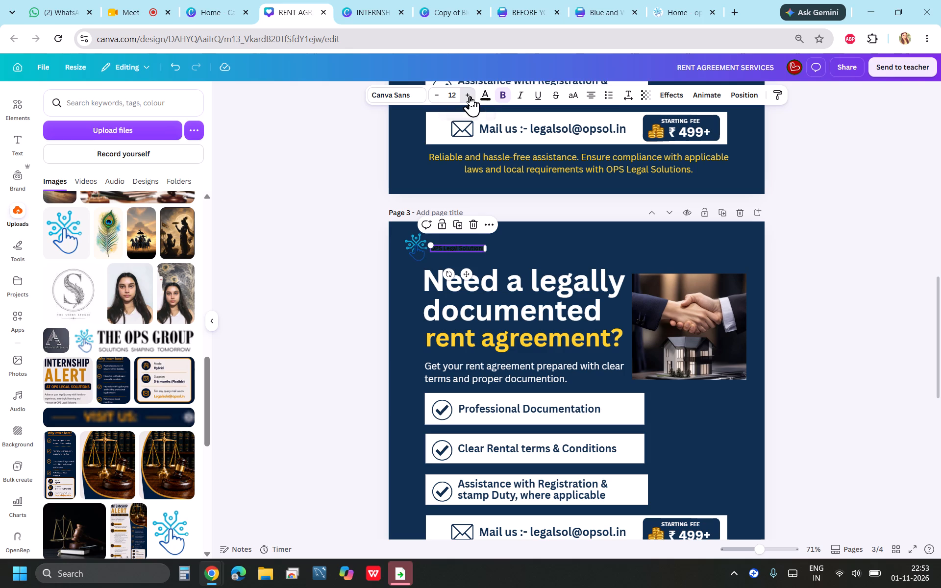
triple_click(470, 95)
triple_click(470, 95)
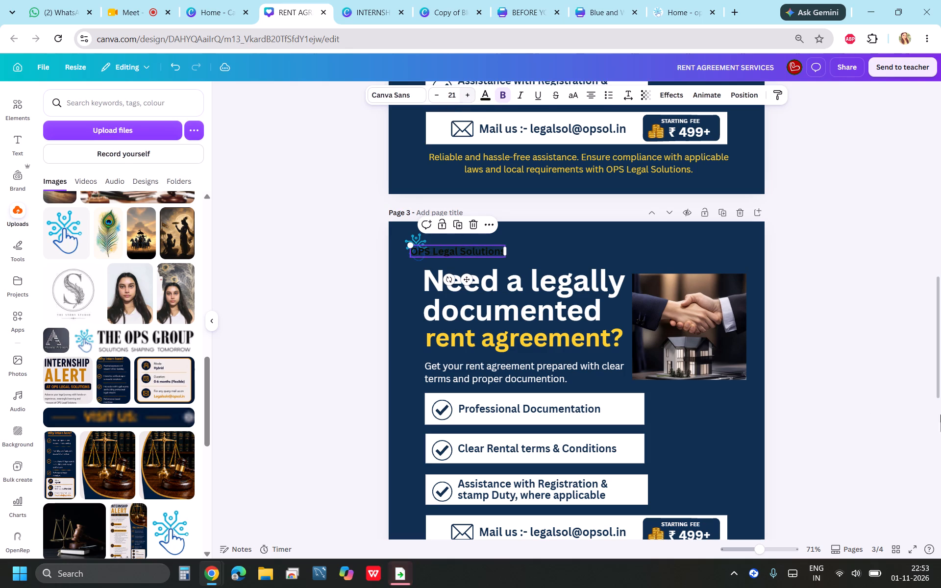
left_click(923, 355)
Nudge the "OPS Legal Solutions" text on page 3 clear of the hand logo, just to its right and level with it.
left_click(498, 254)
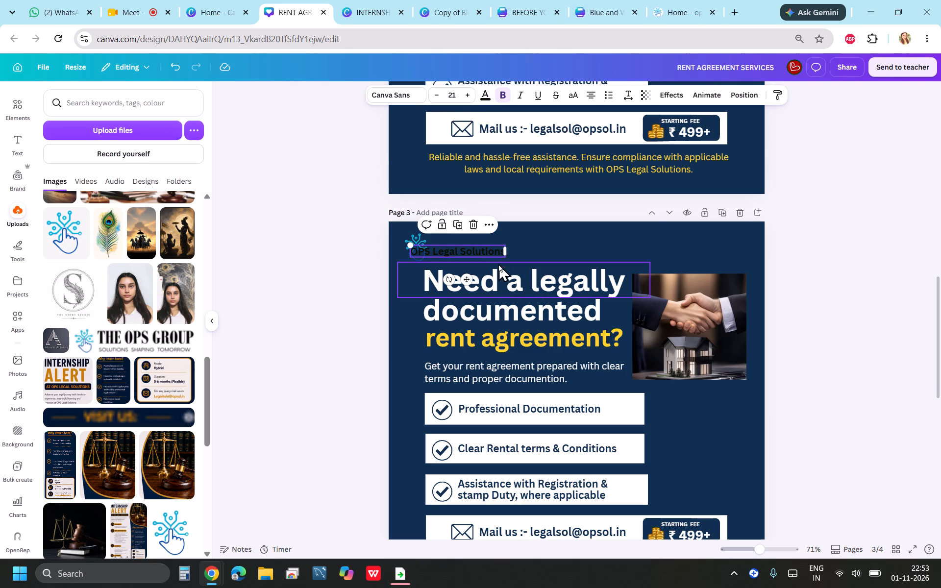
key("Right")
key("Right")
key("Right")
key("Right")
key("Right")
key("Right")
key("Right")
key("Right")
key("Right")
key("Right")
key("Right")
key("Right")
key("Right")
key("Right")
key("Right")
key("Right")
key("Right")
key("Right")
key("Right")
key("Right")
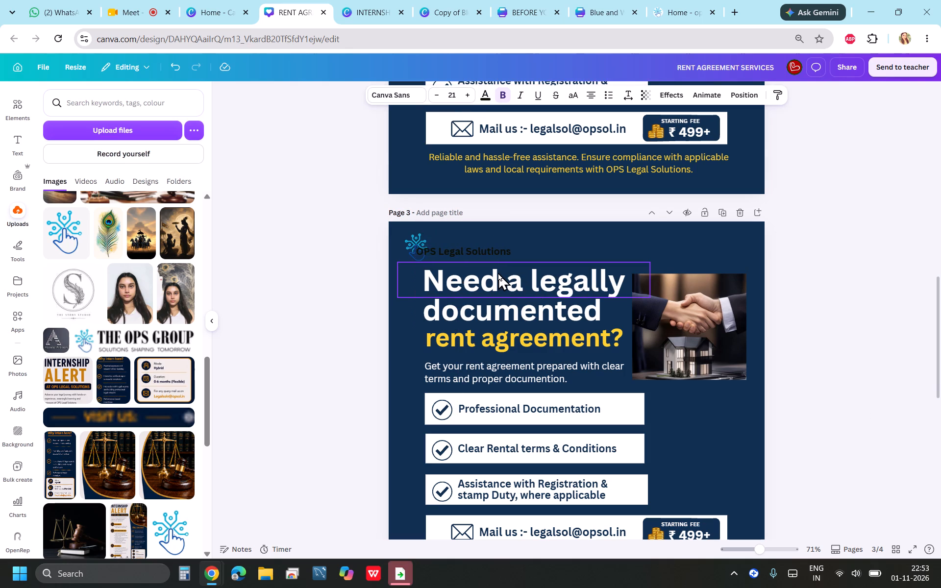
key("Right")
key("Right")
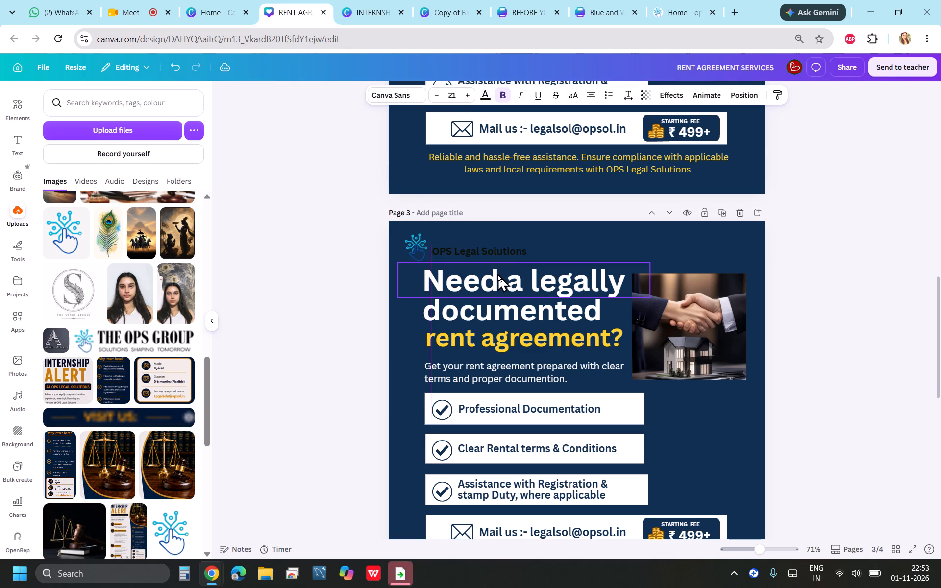
key("Up")
key("Up")
key("Up")
key("Up")
key("Up")
key("Up")
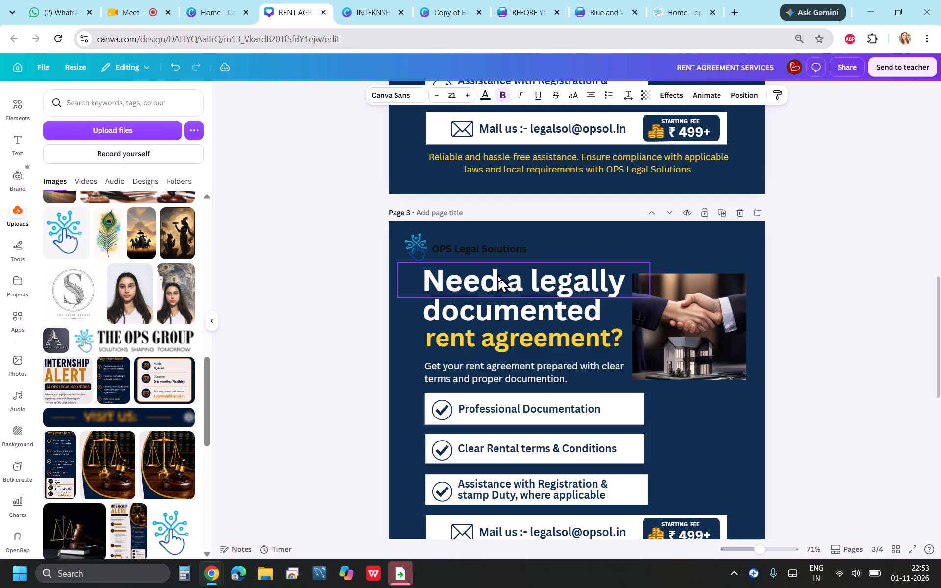
key("Left")
key("Left")
key("Left")
key("Left")
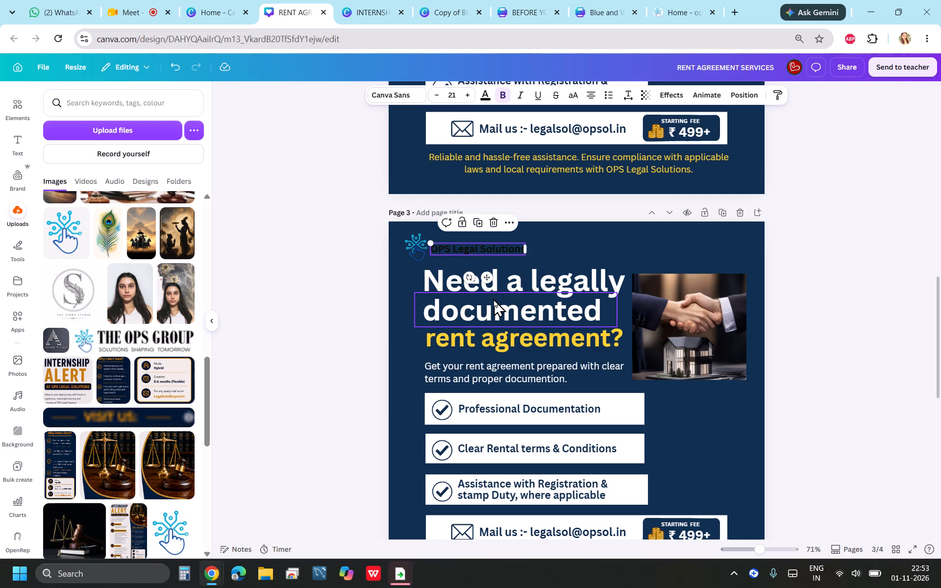
Change the text colour of "OPS Legal Solutions" beside the hand logo on page 3 to white.
left_click(846, 294)
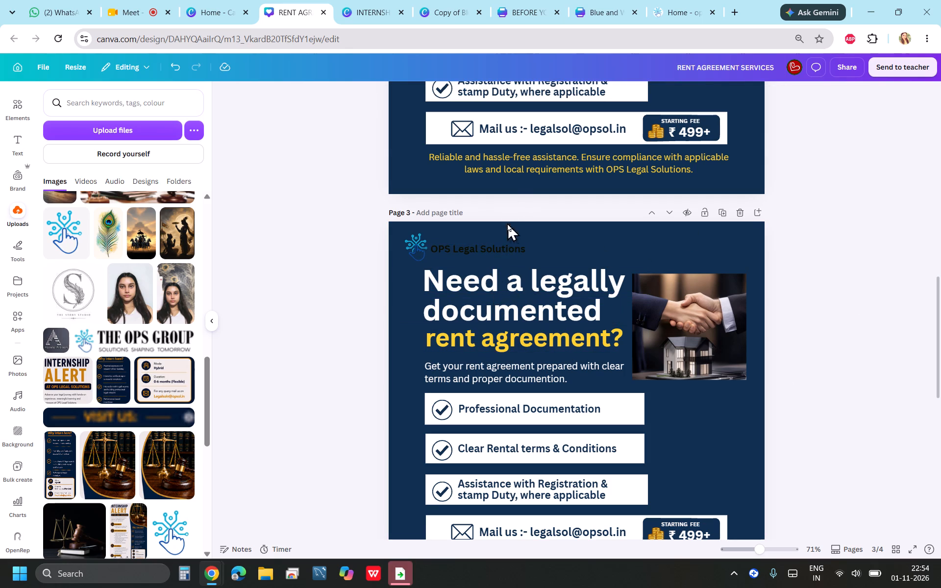
left_click(500, 252)
left_click(490, 98)
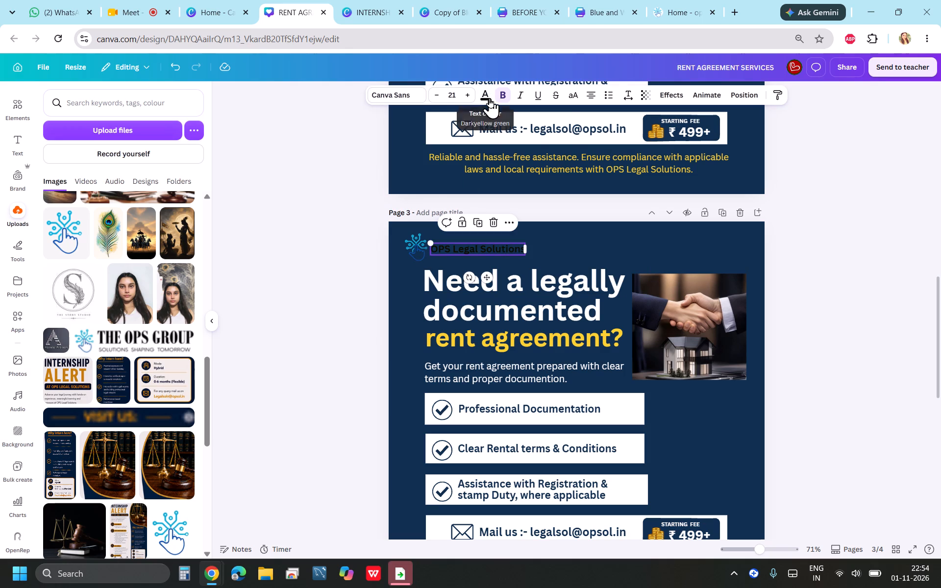
left_click(144, 164)
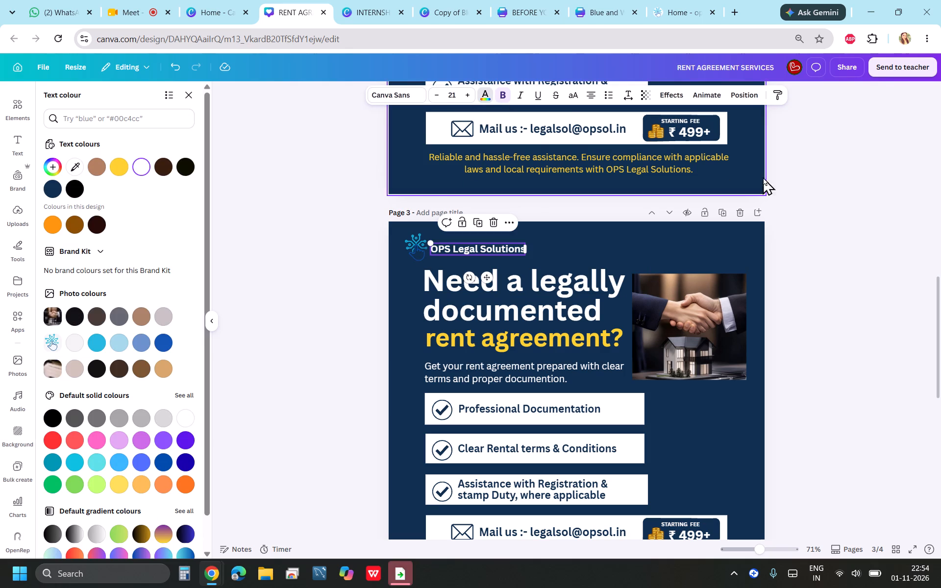
left_click(856, 239)
left_click(851, 238)
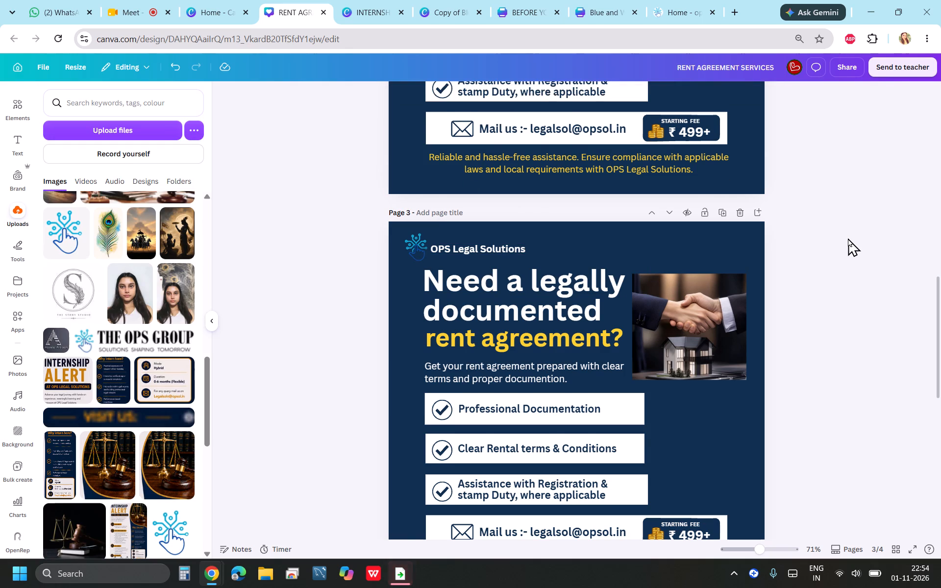
Examine the lease agreement amendment flyer on page 4.
scroll(848, 238, "down", 15)
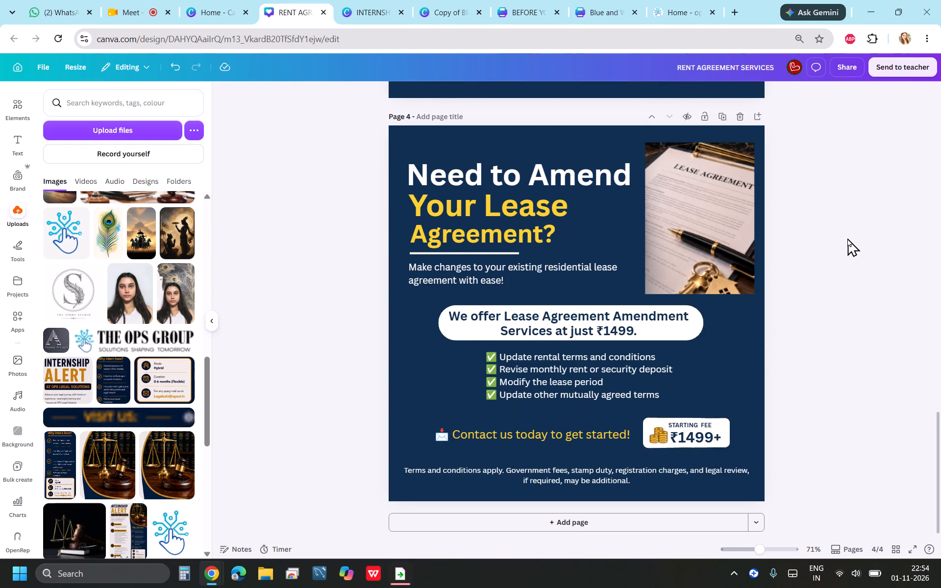
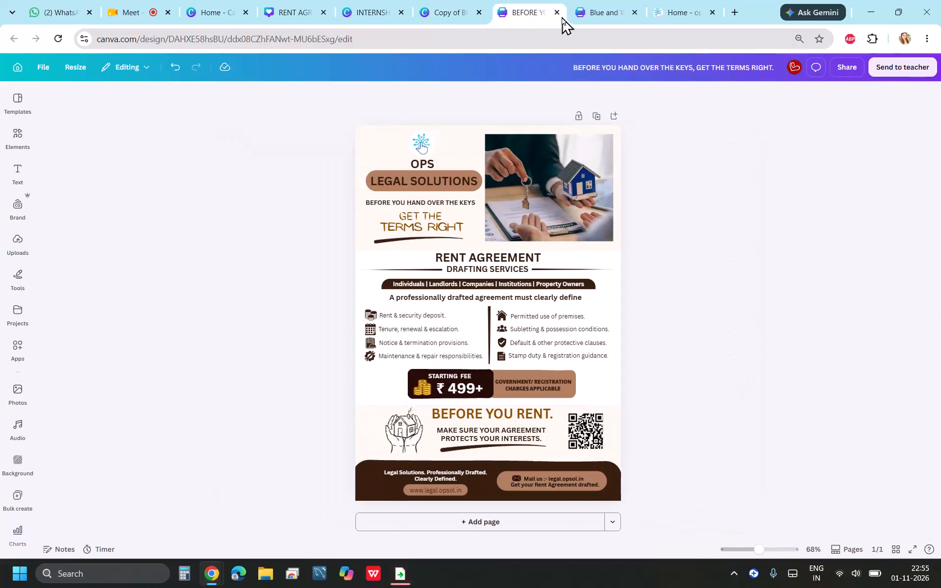
Check the blue and white internship certificate design and switch to the open "Home - op…" page.
left_click(607, 11)
left_click(662, 14)
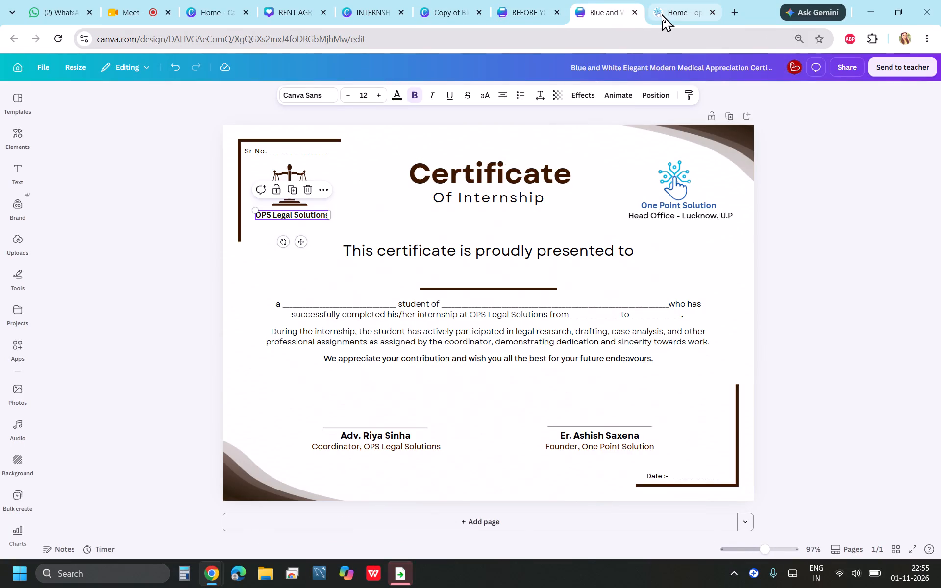
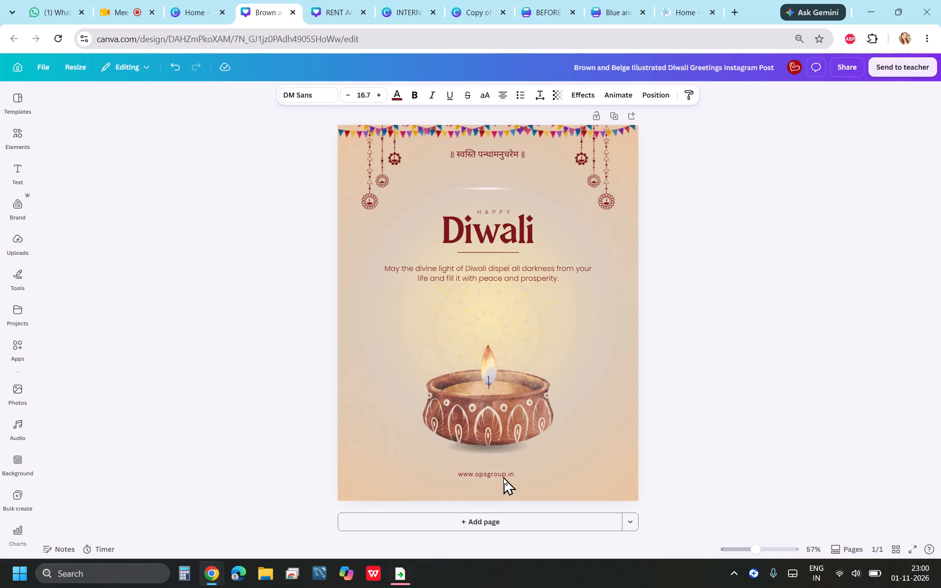
key("Right")
key("Right")
key("Right")
key("Right")
key("Right")
key("Right")
key("Right")
key("Right")
key("Right")
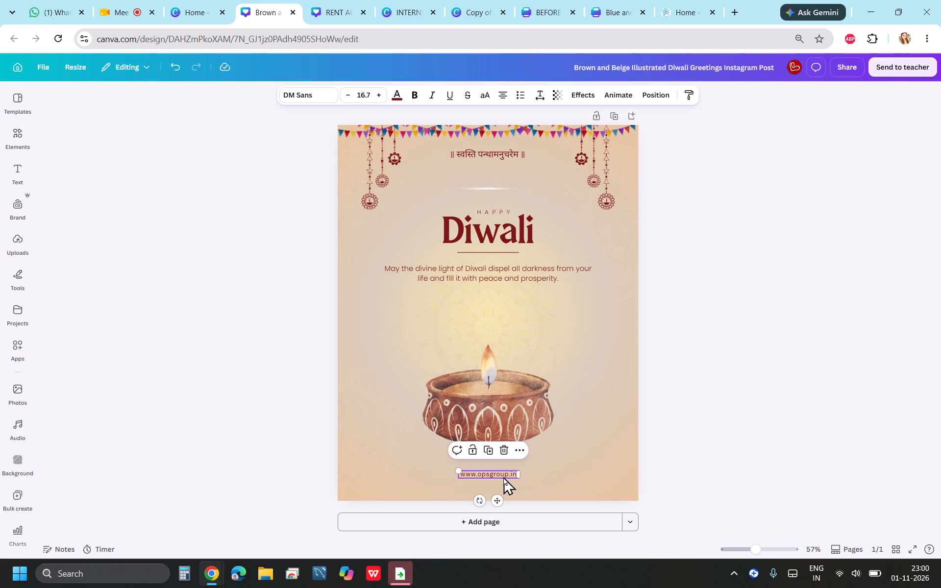
key("Right")
key("Right")
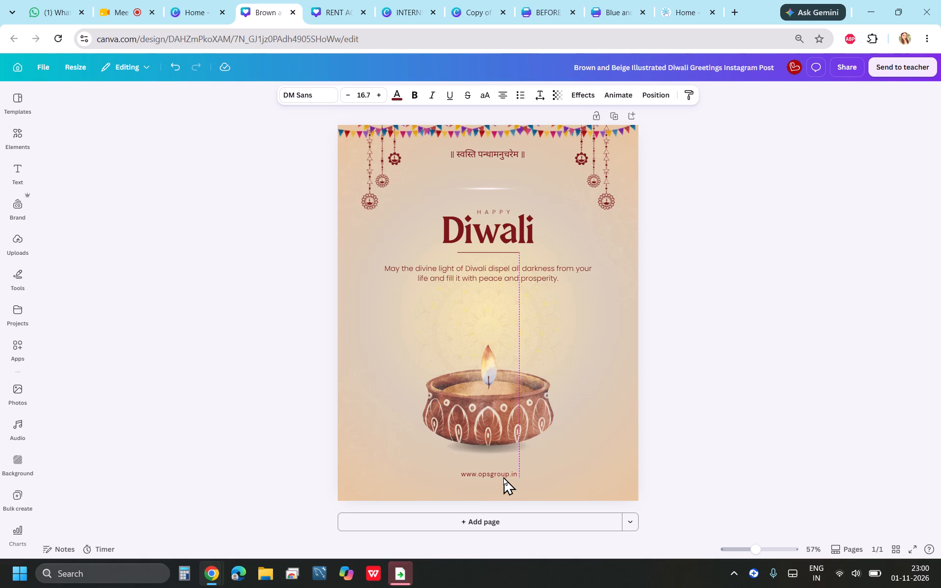
key("Right")
key("Right")
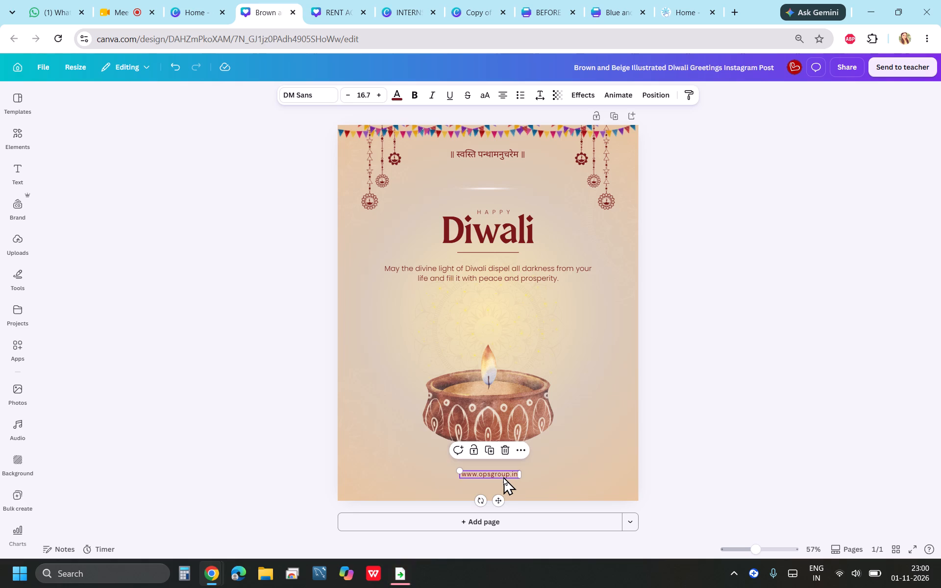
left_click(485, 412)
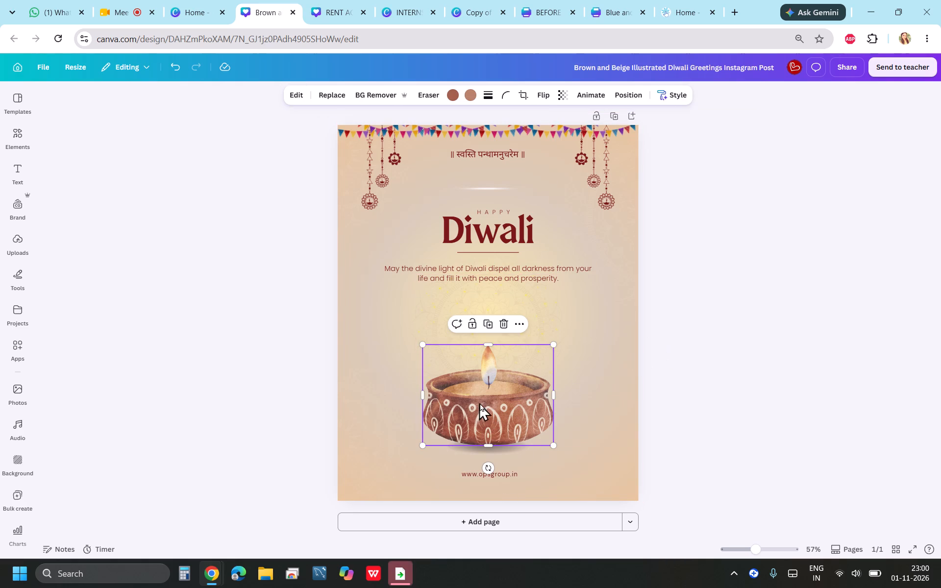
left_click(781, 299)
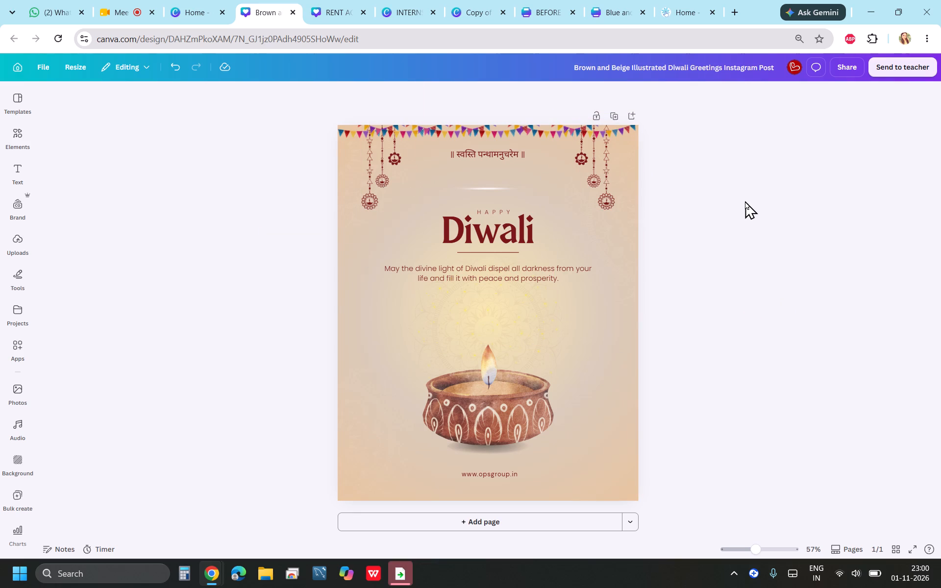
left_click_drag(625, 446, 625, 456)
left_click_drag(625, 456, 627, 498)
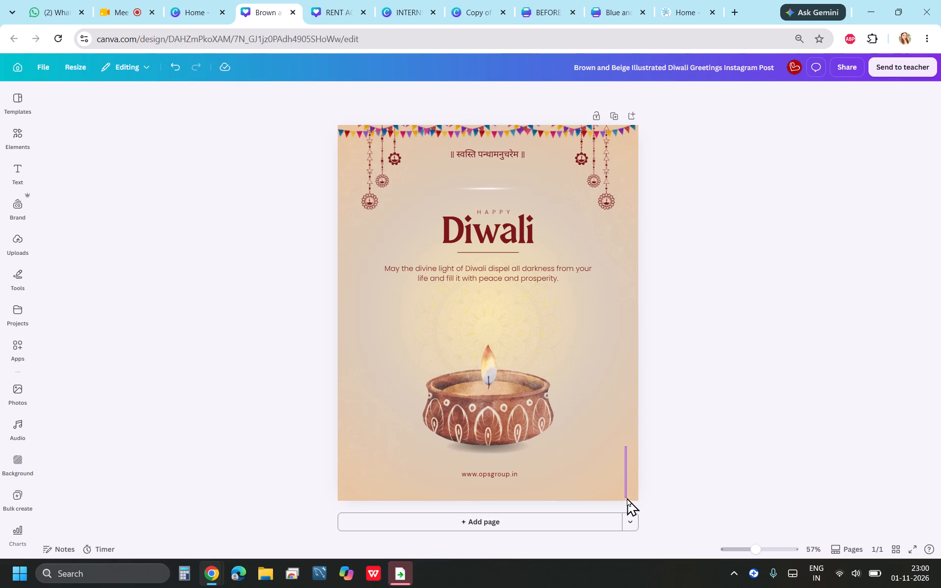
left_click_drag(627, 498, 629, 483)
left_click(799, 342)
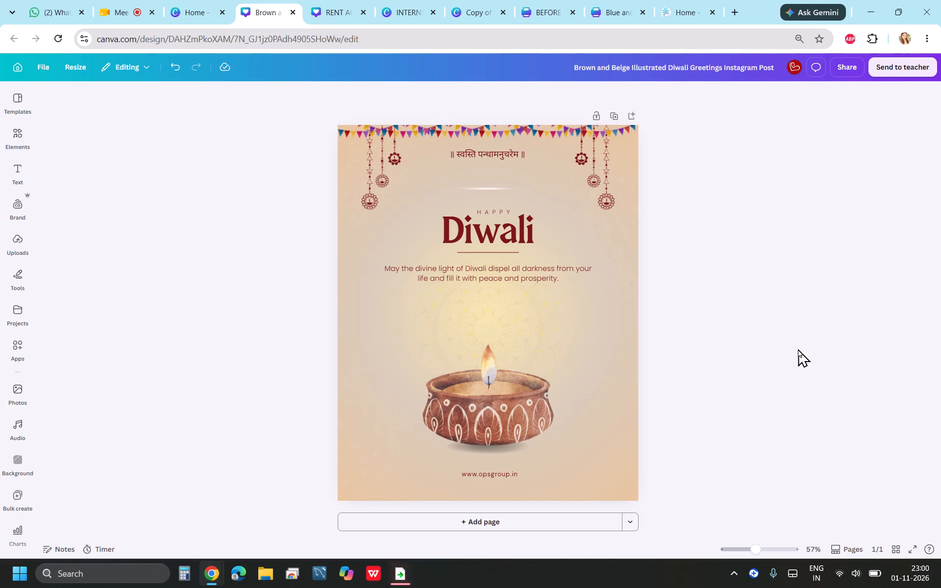